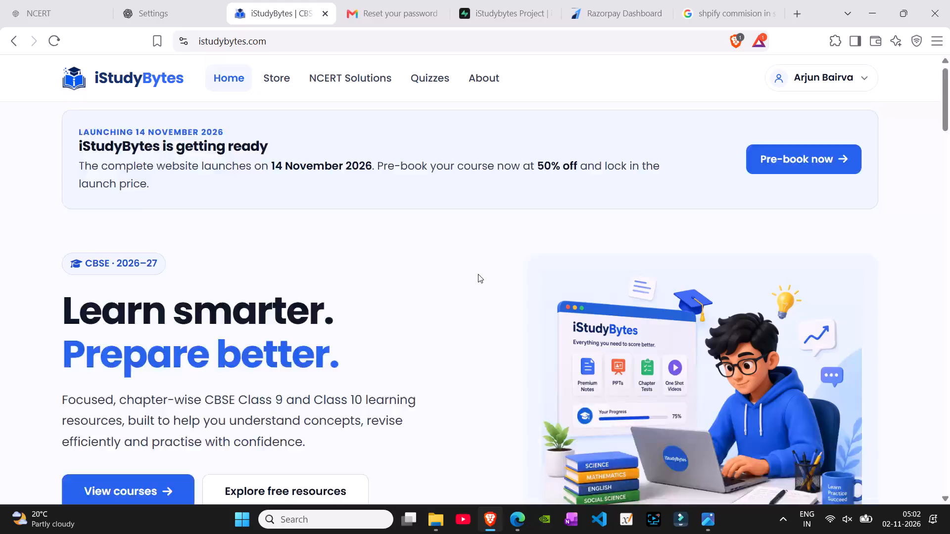
# Look through the iStudyBytes homepage from the launch banner down to the course offers.
pyautogui.hscroll(1, 478, 274)
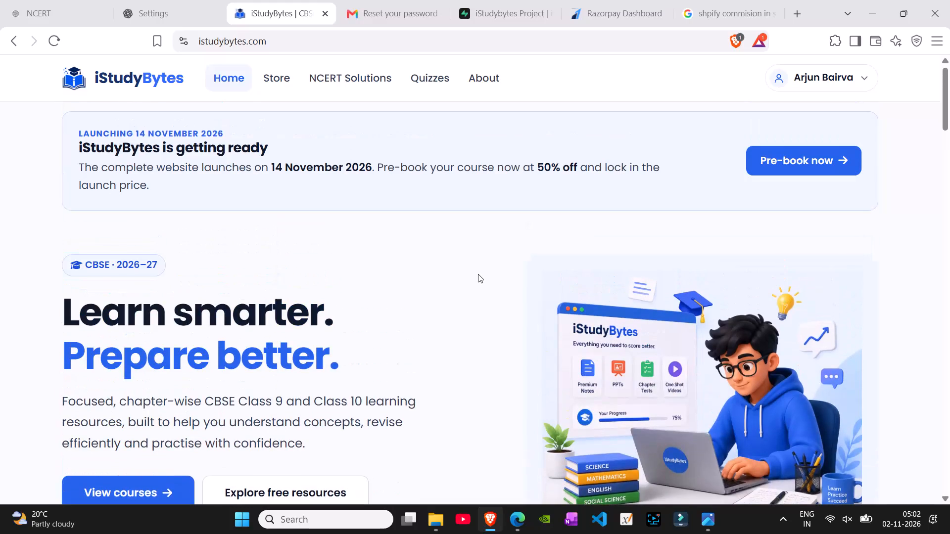
pyautogui.hscroll(1, 478, 274)
pyautogui.scroll(-5, 478, 274)
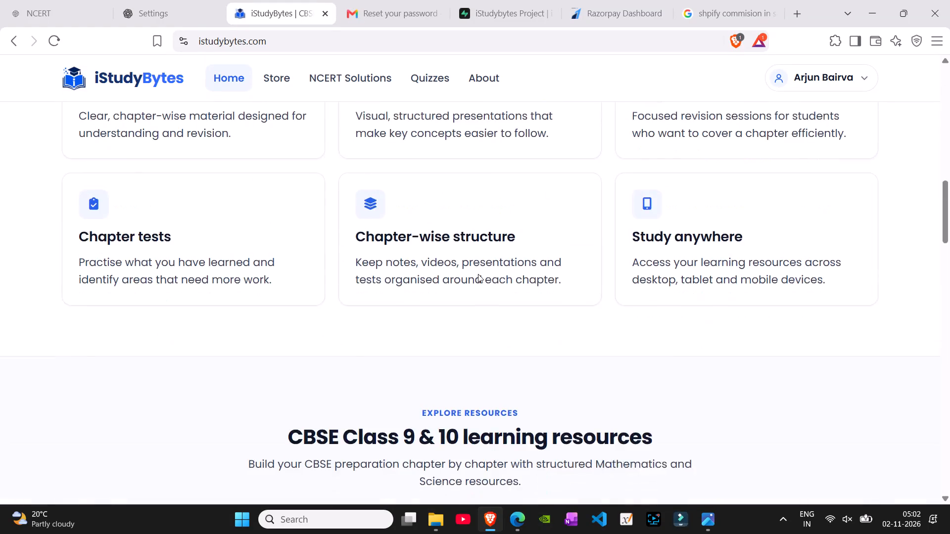
pyautogui.scroll(-2, 478, 274)
pyautogui.scroll(2, 478, 274)
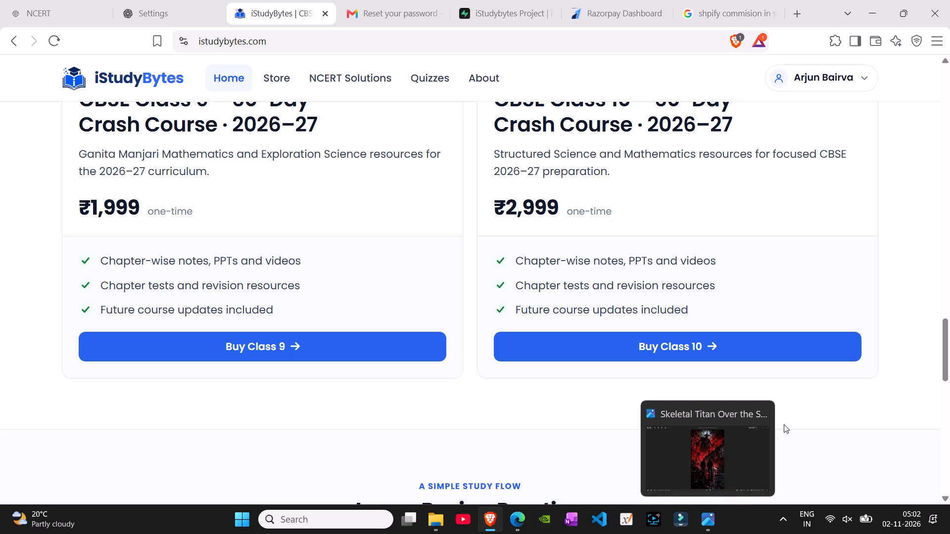
# Close the image viewer window showing the Skeletal Titan picture.
pyautogui.click(769, 420)
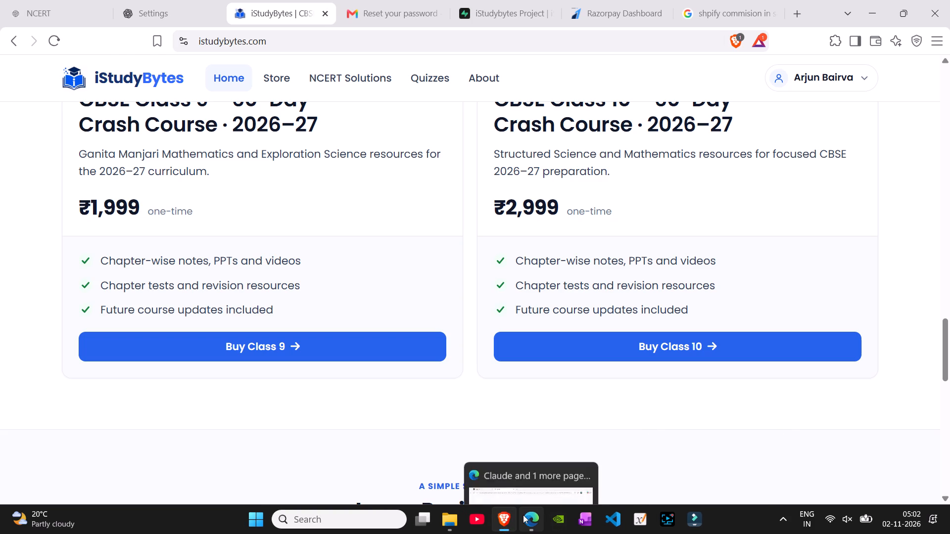
# Switch to Microsoft Edge and close its window with the Supabase and Claude pages.
pyautogui.click(523, 515)
pyautogui.click(949, 0)
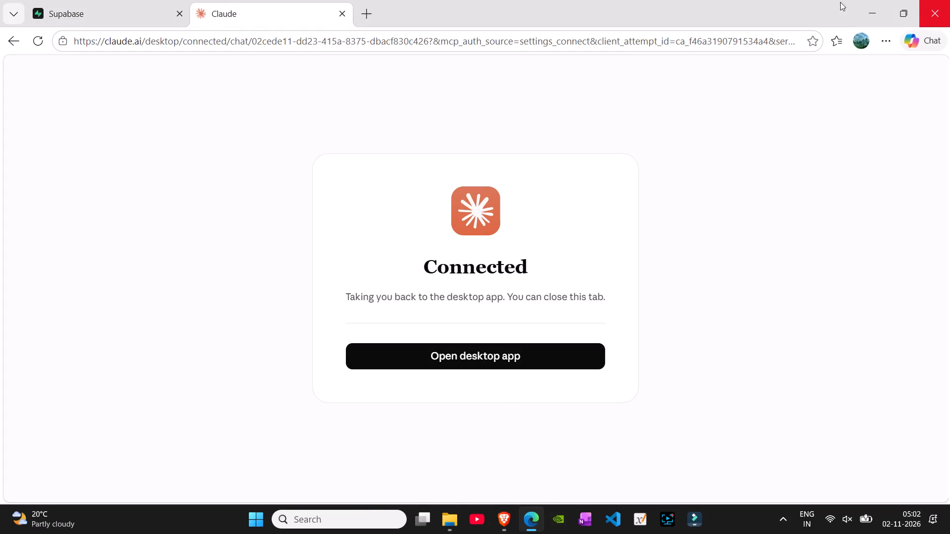
# Examine the Class 9 and Class 10 crash course offers in the homepage's Courses section.
pyautogui.scroll(3, 453, 162)
pyautogui.scroll(-1, 453, 162)
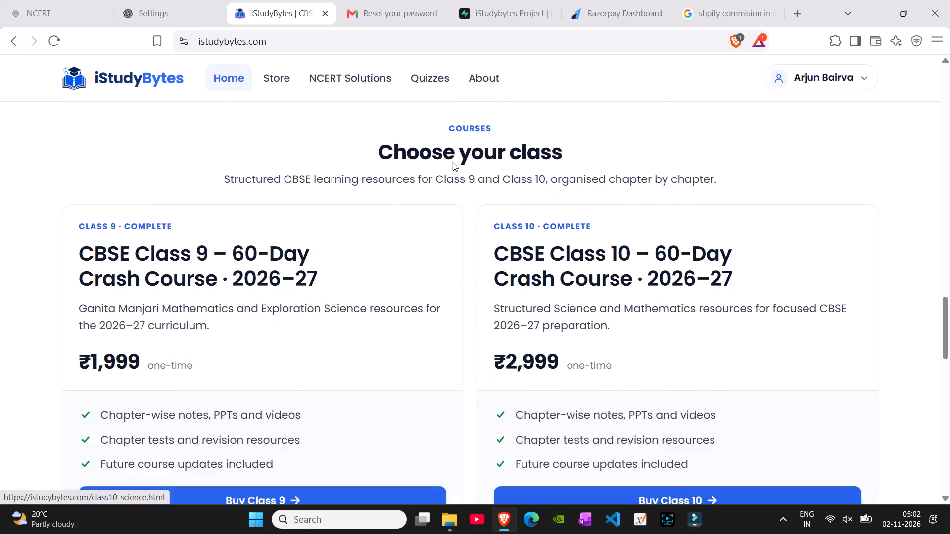
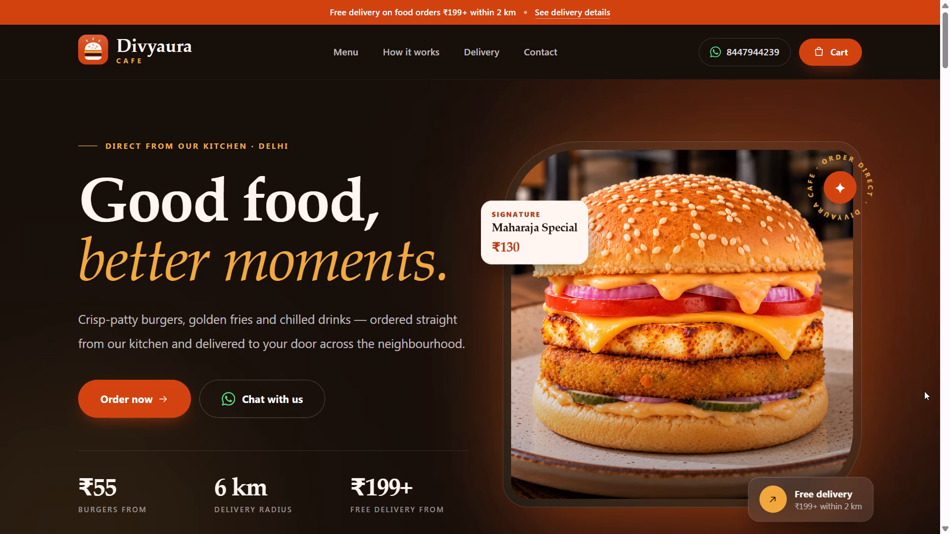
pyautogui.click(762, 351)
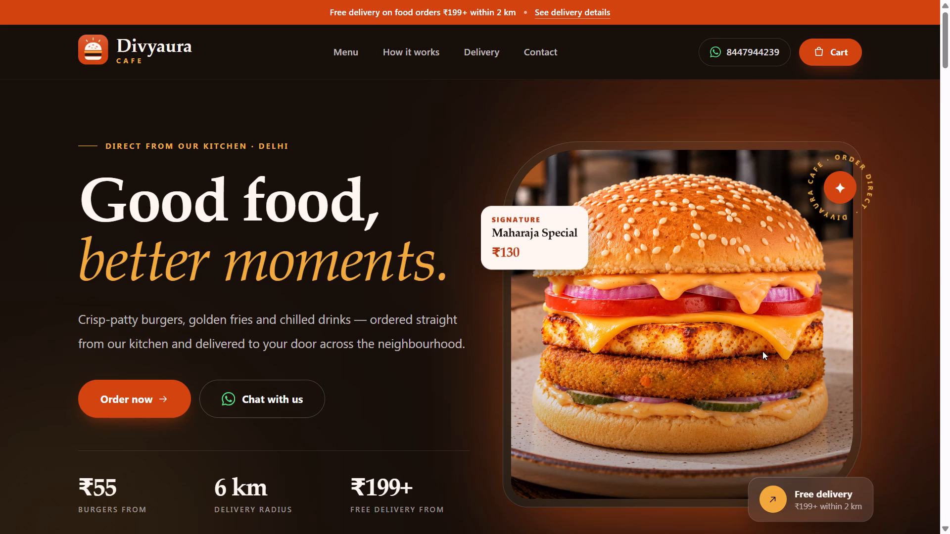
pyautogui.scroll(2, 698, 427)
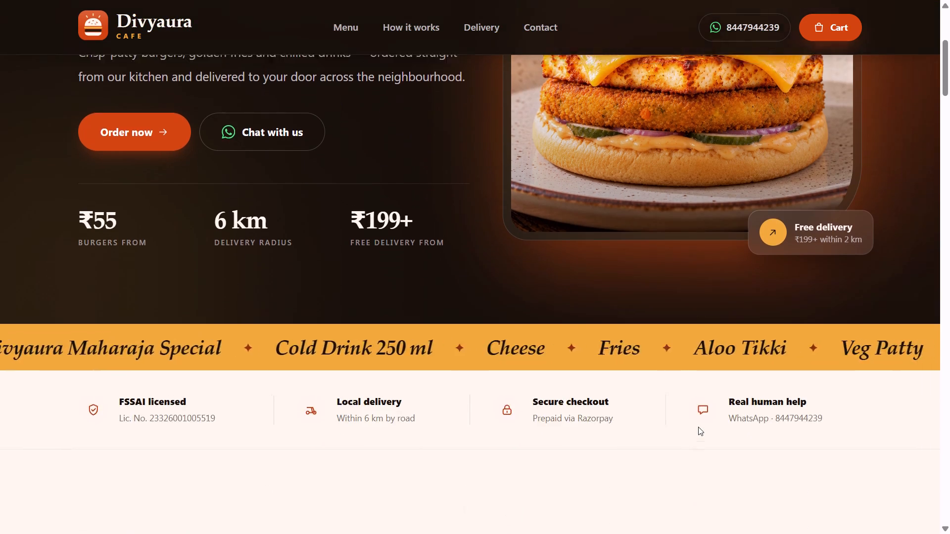
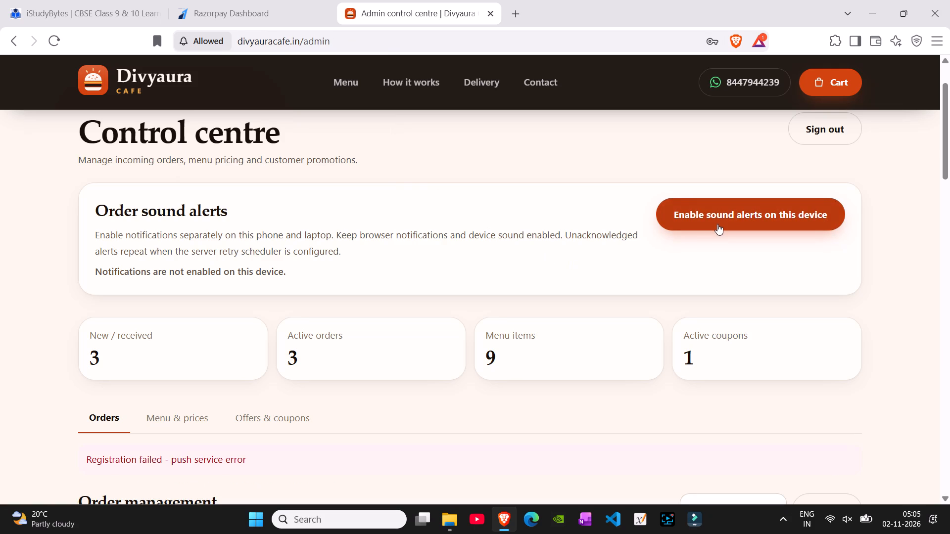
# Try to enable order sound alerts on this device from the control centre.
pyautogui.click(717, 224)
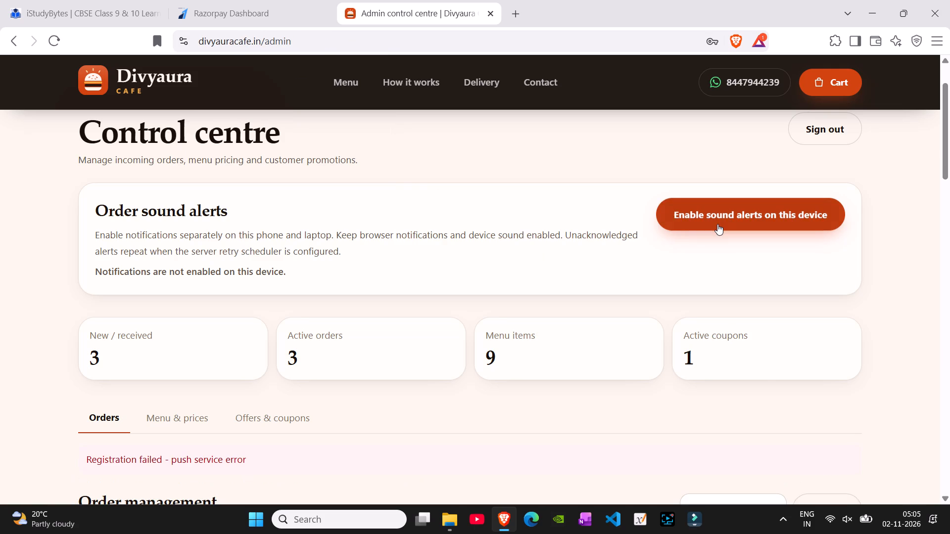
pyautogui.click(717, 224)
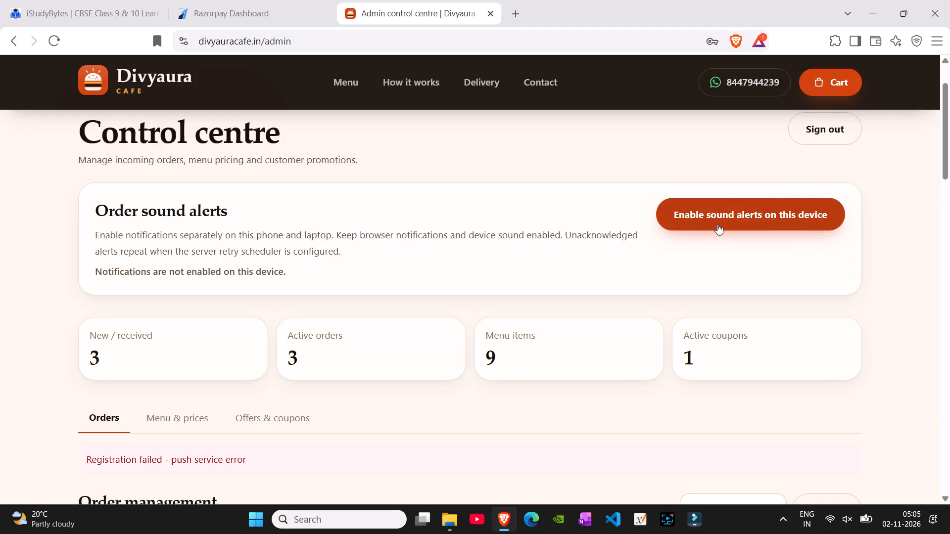
# Check the notification permission in the browser's site information for divyauracafe.in.
pyautogui.scroll(1, 655, 290)
pyautogui.scroll(-4, 655, 290)
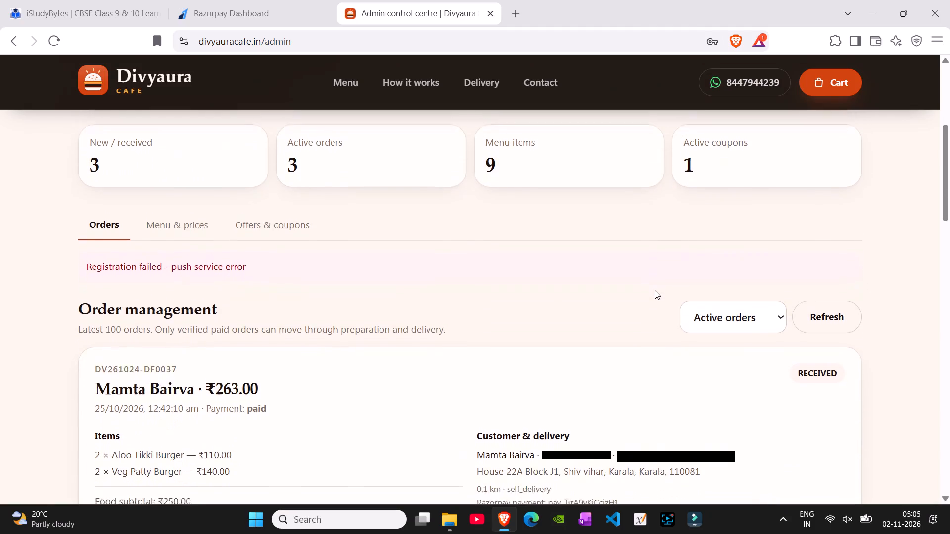
pyautogui.scroll(-1, 655, 290)
pyautogui.scroll(2, 655, 290)
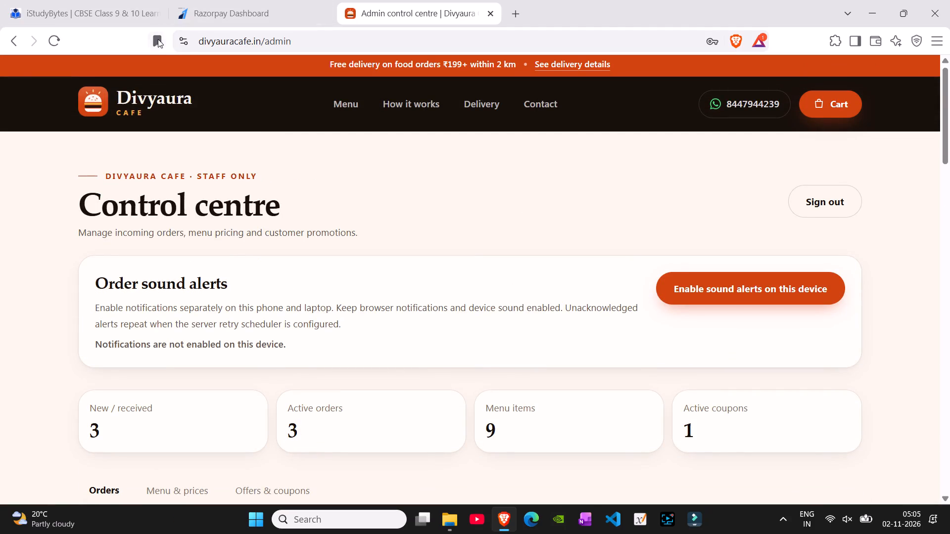
pyautogui.click(185, 42)
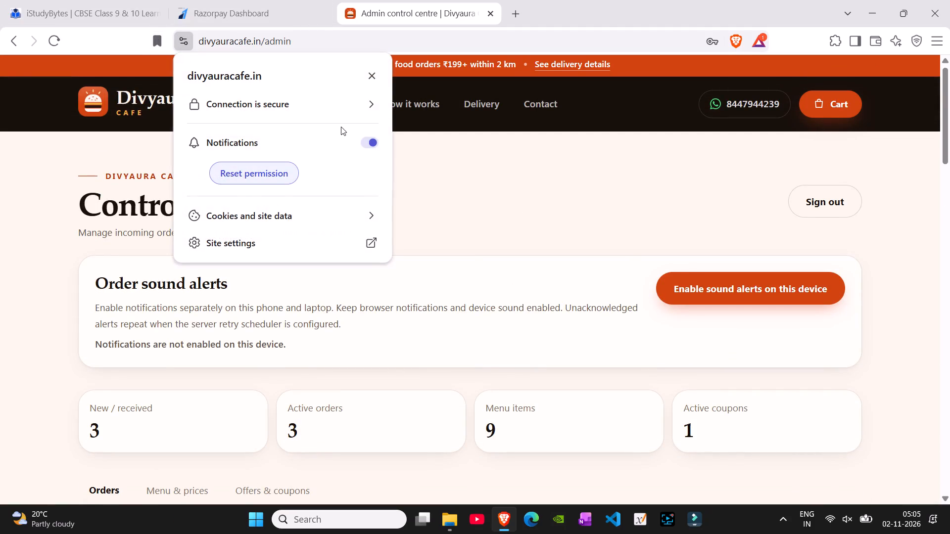
pyautogui.click(512, 226)
# Open the Menu & prices section of the control centre at the list of current dishes.
pyautogui.scroll(-2, 512, 226)
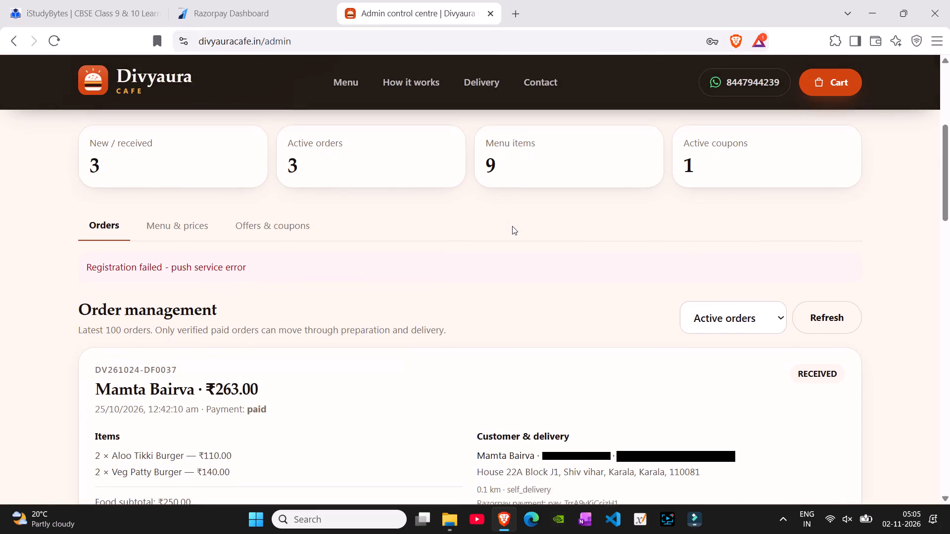
pyautogui.scroll(-1, 512, 226)
pyautogui.click(181, 212)
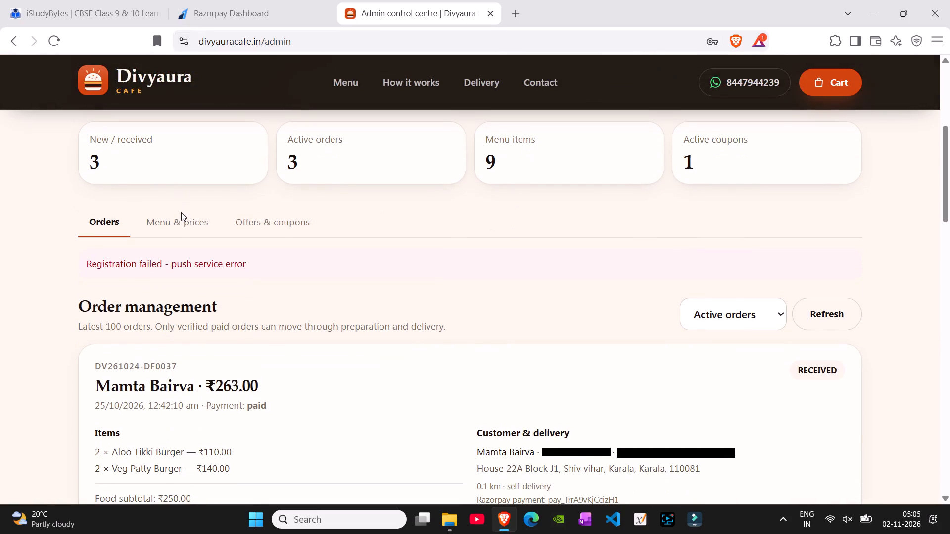
pyautogui.click(184, 221)
pyautogui.scroll(-2, 184, 221)
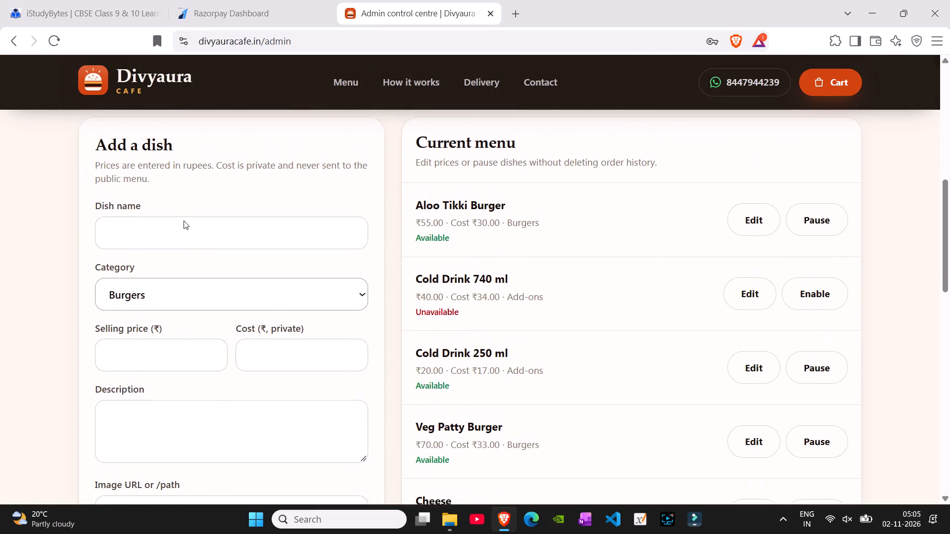
# Set the Aloo Tikki Burger's selling price to 59.00 rupees and save the dish.
pyautogui.click(750, 226)
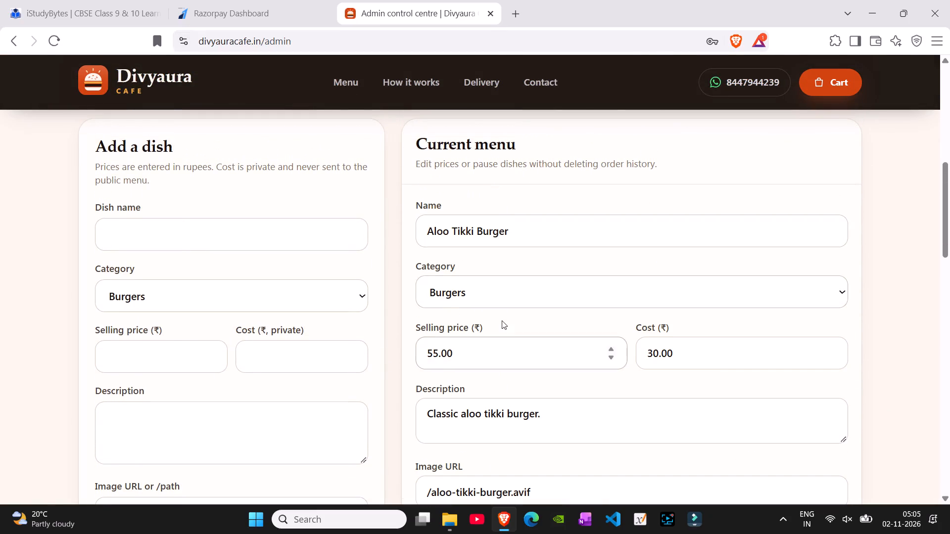
pyautogui.scroll(-1, 502, 320)
pyautogui.doubleClick(516, 272)
pyautogui.press('BackSpace')
pyautogui.press('BackSpace')
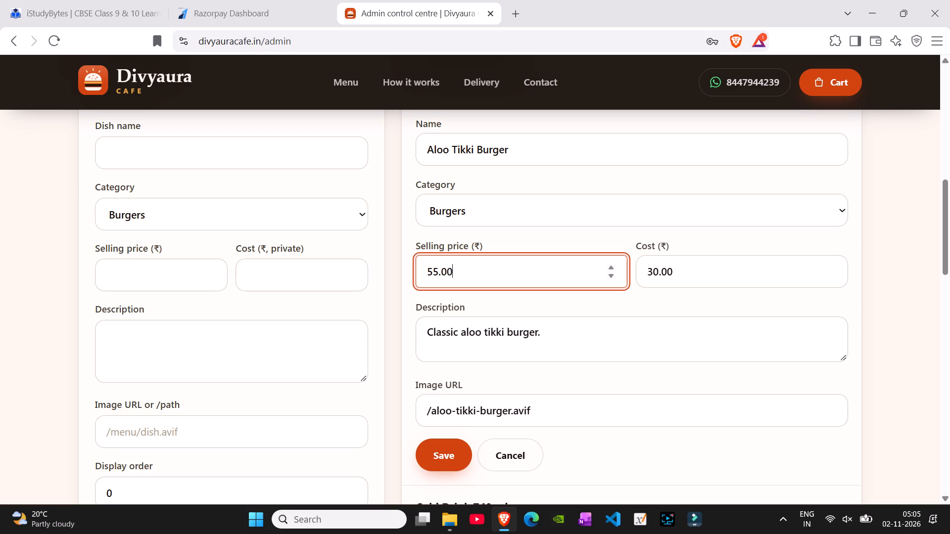
pyautogui.press('BackSpace')
pyautogui.click(436, 274)
pyautogui.press('BackSpace')
pyautogui.press('8')
pyautogui.press('BackSpace')
pyautogui.press('9')
pyautogui.click(457, 465)
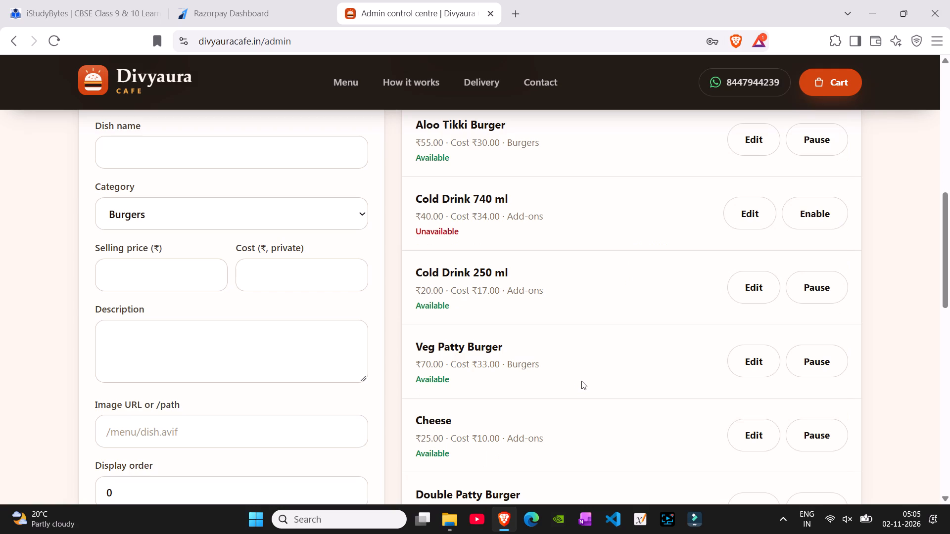
pyautogui.scroll(1, 581, 381)
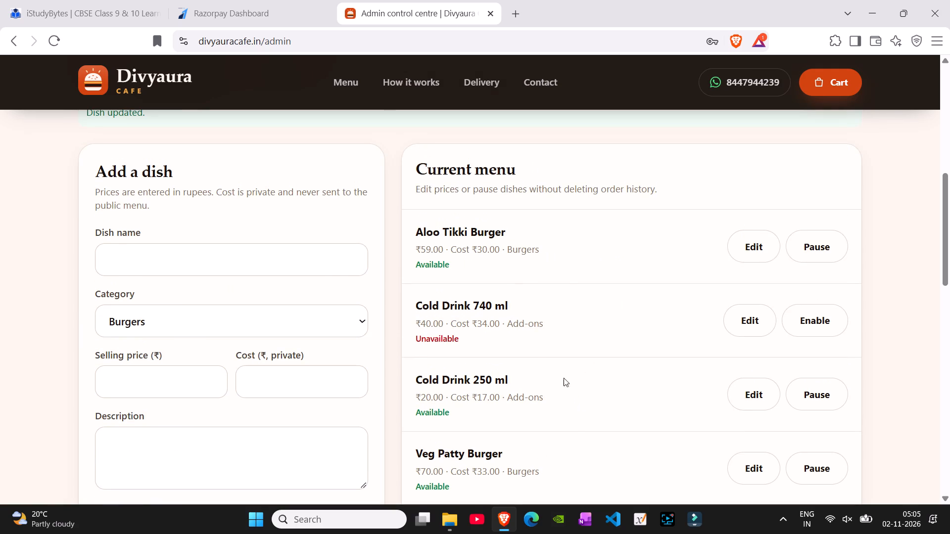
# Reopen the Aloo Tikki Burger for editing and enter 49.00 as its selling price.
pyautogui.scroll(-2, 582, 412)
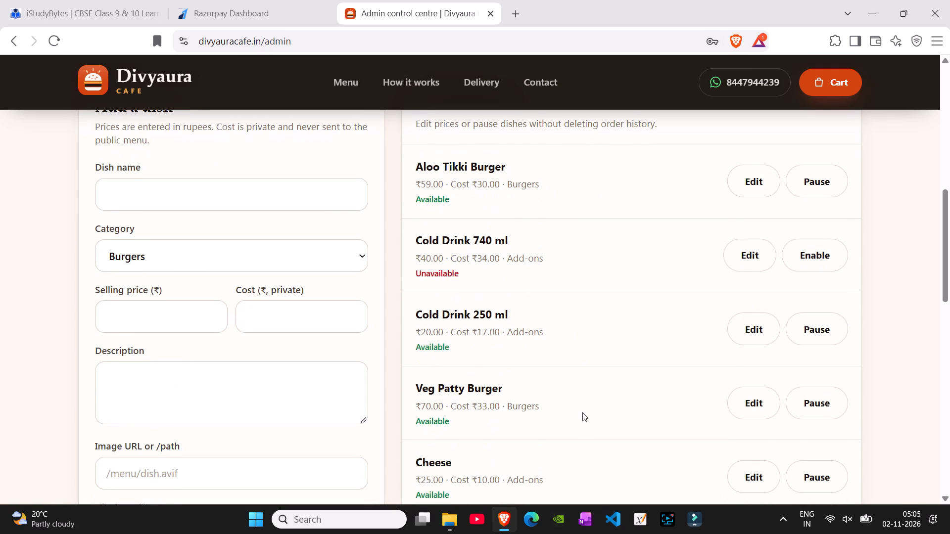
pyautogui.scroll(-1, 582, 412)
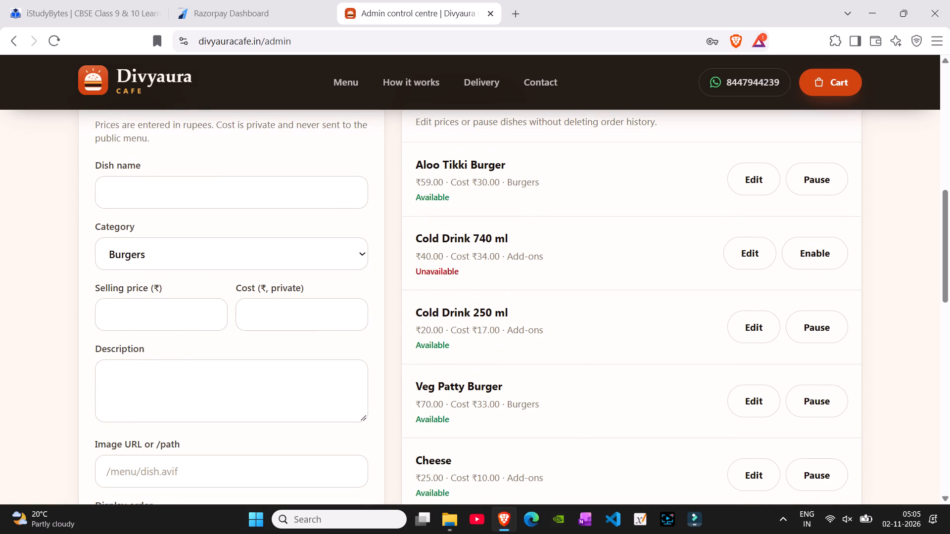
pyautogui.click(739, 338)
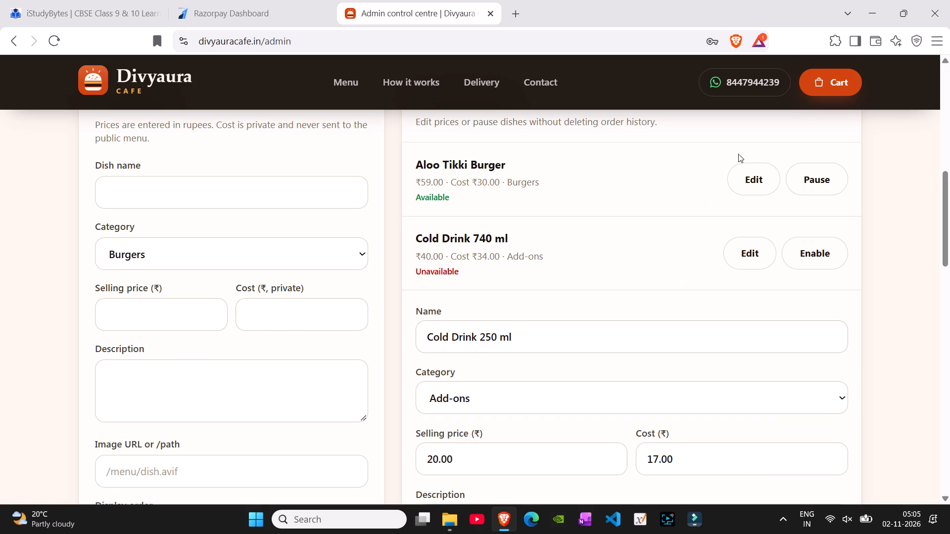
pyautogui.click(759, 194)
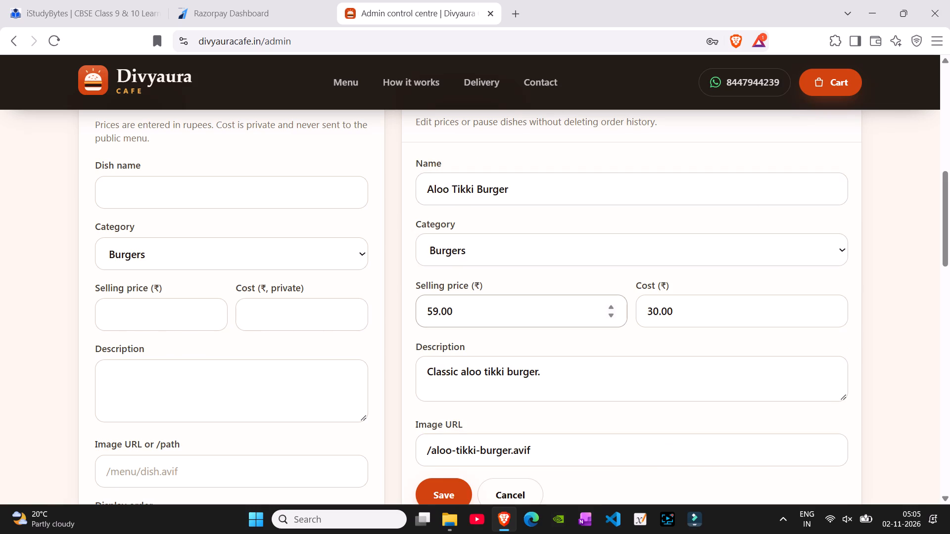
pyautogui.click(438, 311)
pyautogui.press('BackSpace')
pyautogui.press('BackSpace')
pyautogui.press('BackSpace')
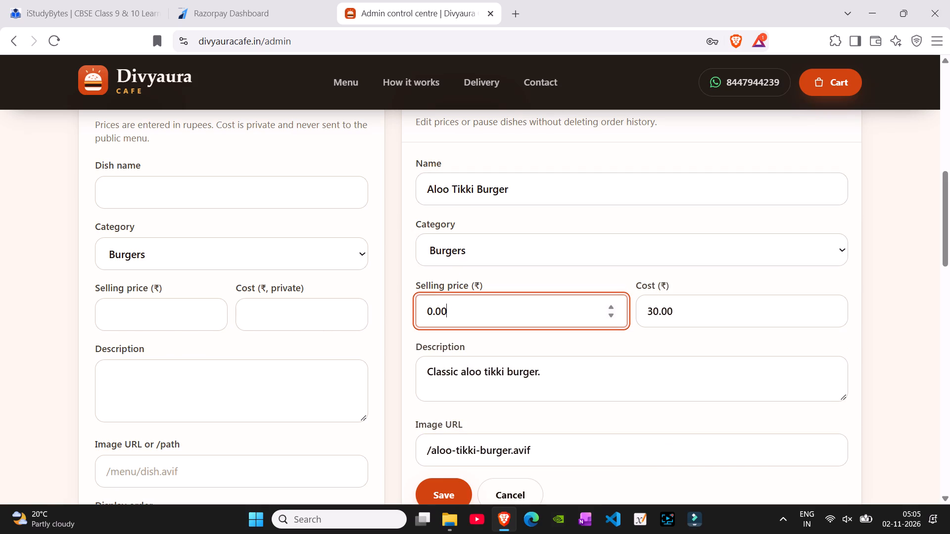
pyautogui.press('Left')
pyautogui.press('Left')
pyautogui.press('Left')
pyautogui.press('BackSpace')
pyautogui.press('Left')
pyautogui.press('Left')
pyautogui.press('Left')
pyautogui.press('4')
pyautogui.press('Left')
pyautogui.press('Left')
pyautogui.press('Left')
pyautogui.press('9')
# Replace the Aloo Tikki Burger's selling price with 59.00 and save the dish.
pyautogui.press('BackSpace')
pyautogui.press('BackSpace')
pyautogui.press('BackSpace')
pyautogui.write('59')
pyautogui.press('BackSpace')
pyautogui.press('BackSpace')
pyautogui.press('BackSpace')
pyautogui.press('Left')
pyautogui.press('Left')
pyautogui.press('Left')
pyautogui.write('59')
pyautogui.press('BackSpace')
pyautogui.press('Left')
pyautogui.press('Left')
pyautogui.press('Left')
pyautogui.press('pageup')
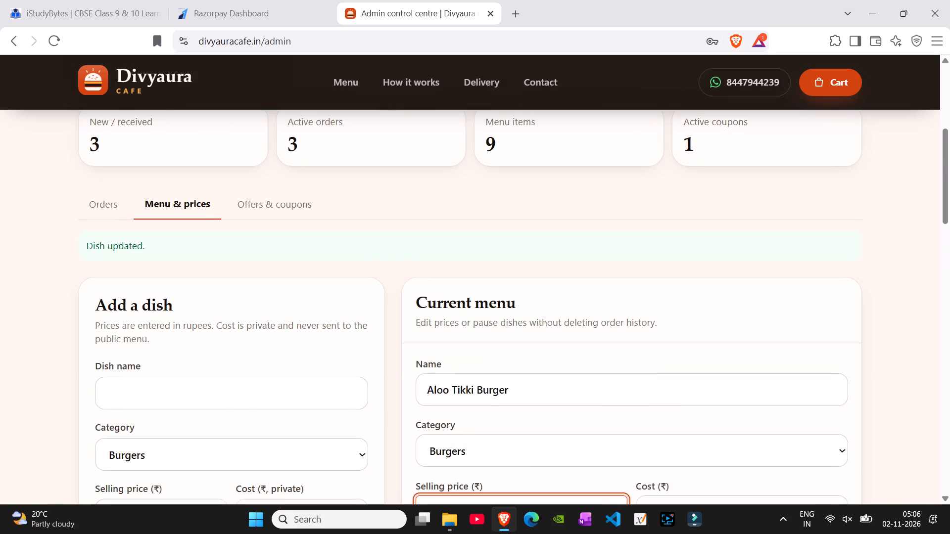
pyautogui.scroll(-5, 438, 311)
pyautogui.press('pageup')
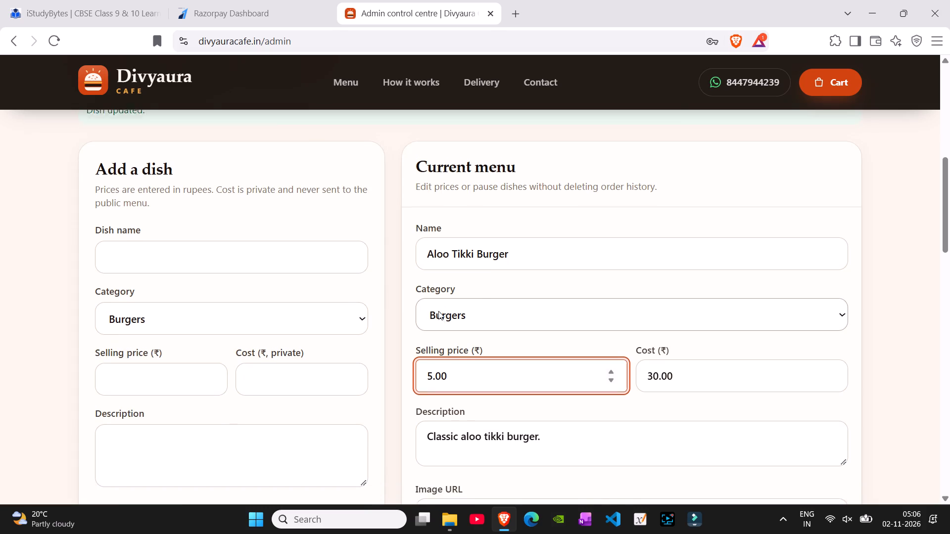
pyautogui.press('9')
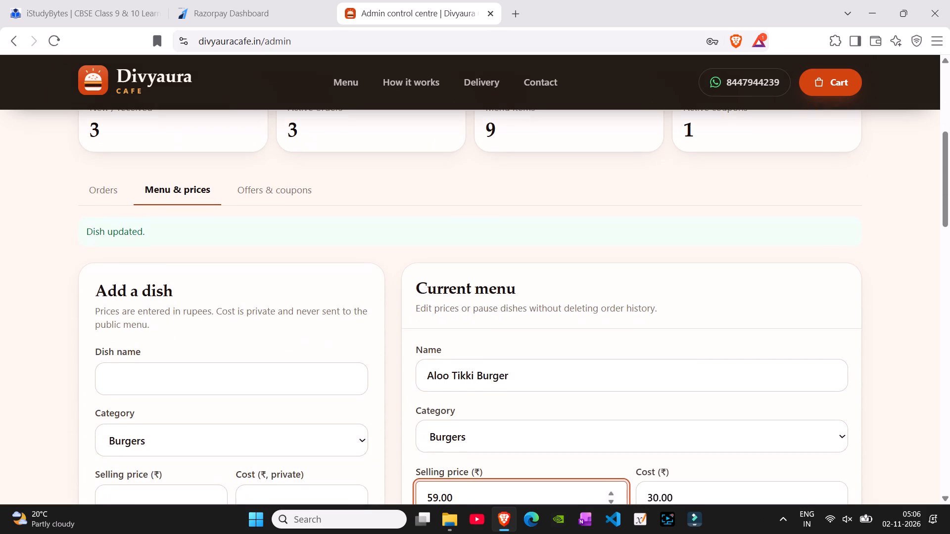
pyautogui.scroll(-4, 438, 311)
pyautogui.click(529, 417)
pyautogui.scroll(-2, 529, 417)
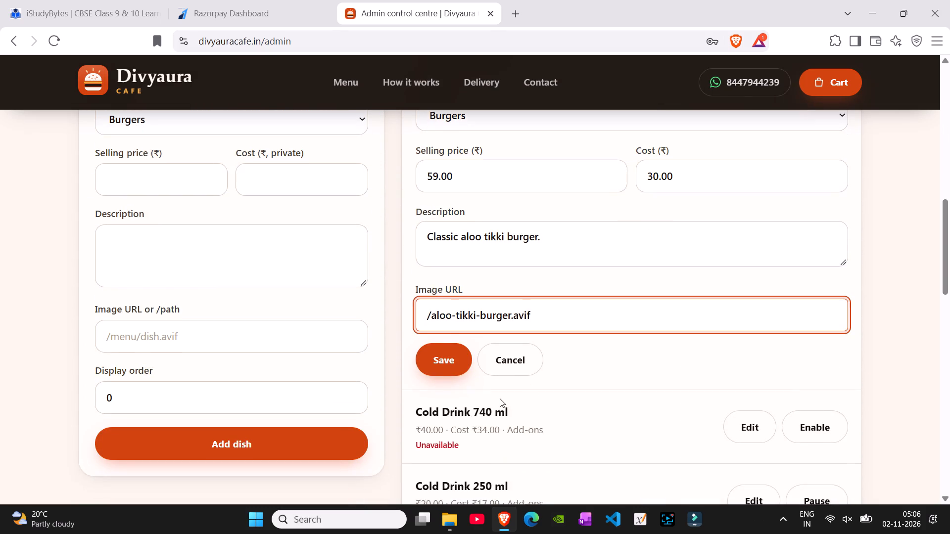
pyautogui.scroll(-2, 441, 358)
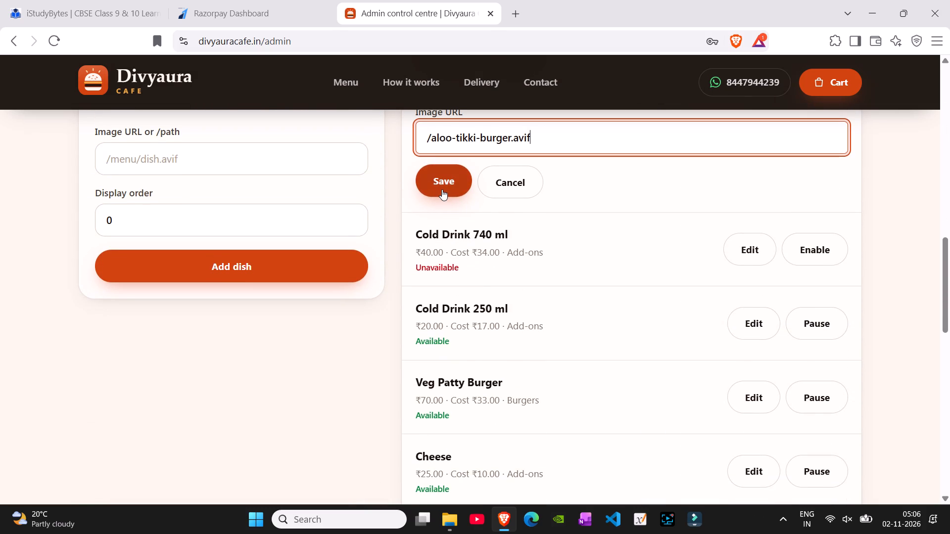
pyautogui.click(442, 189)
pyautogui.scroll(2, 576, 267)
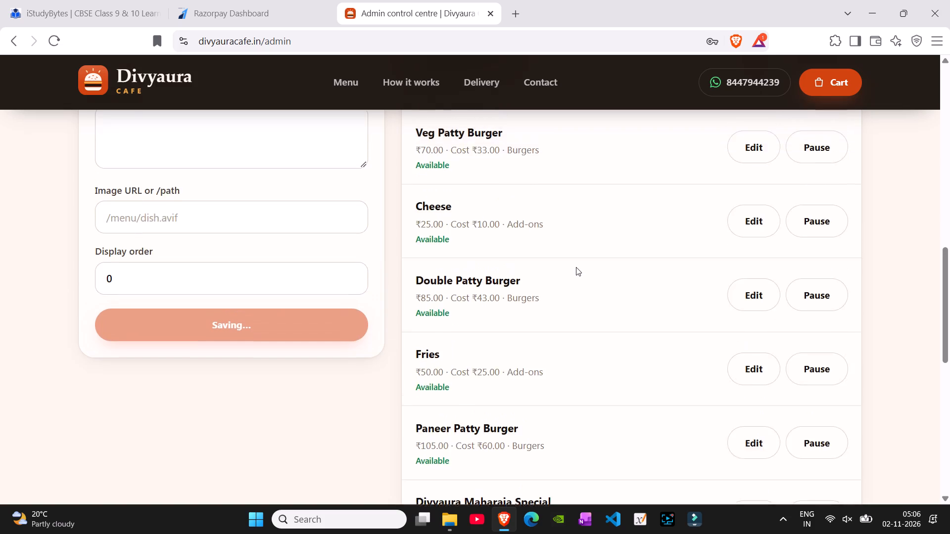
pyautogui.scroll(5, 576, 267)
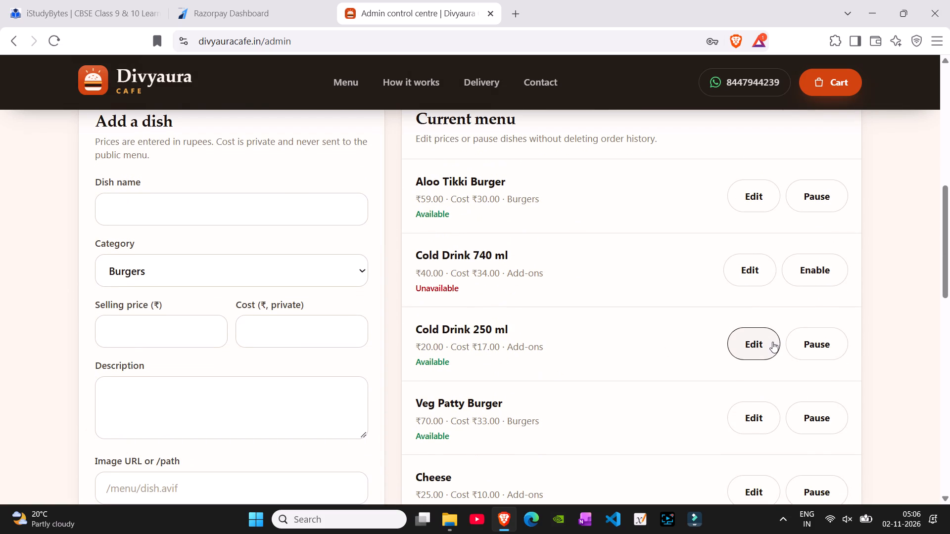
# Set the Veg Patty Burger's selling price to 69.00 rupees and save the dish.
pyautogui.scroll(-2, 772, 342)
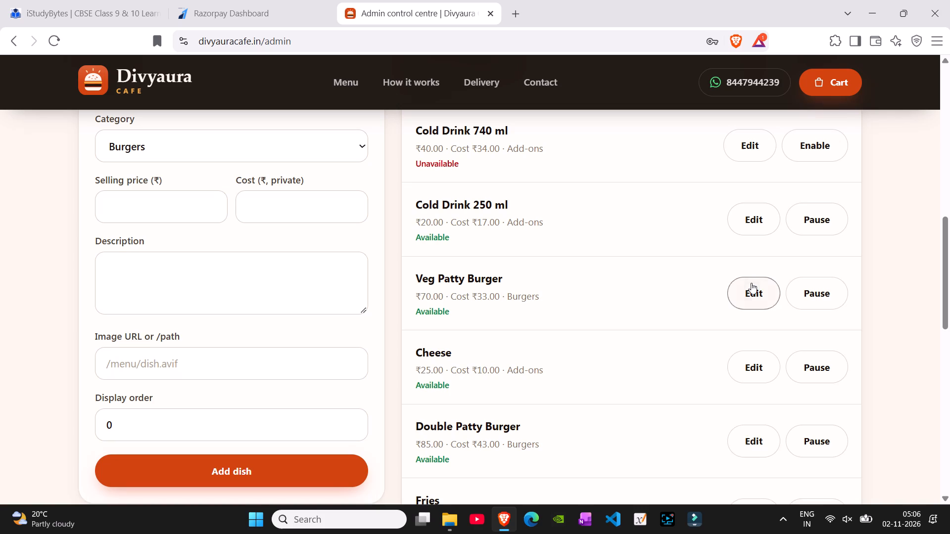
pyautogui.click(751, 283)
pyautogui.click(434, 427)
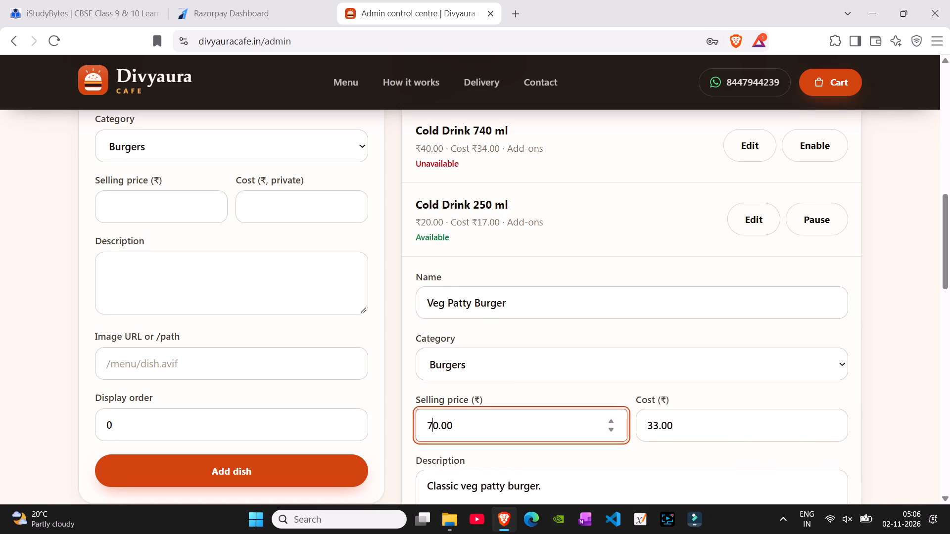
pyautogui.press('Right')
pyautogui.press('BackSpace')
pyautogui.press('BackSpace')
pyautogui.write('69')
pyautogui.press('BackSpace')
pyautogui.press('BackSpace')
pyautogui.press('Left')
pyautogui.press('Left')
pyautogui.press('Left')
pyautogui.press('BackSpace')
pyautogui.press('Left')
pyautogui.press('Left')
pyautogui.press('Left')
pyautogui.press('Left')
pyautogui.write('69')
pyautogui.press('Right')
pyautogui.press('BackSpace')
pyautogui.scroll(-2, 434, 427)
pyautogui.scroll(1, 627, 414)
pyautogui.press('Up')
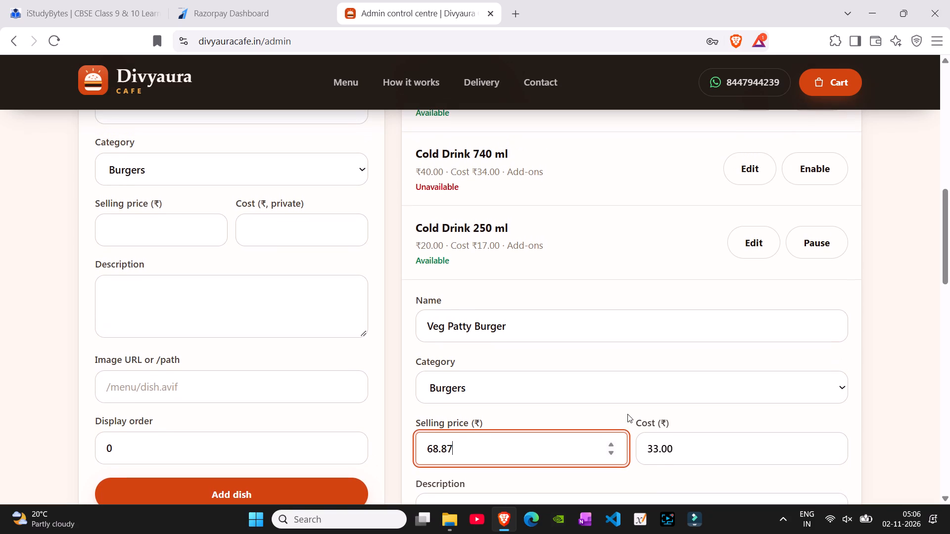
pyautogui.press('Up')
pyautogui.press('Up')
pyautogui.press('Up')
pyautogui.press('Up')
pyautogui.press('Up')
pyautogui.press('Up')
pyautogui.press('Up')
pyautogui.press('Up')
pyautogui.press('Up')
pyautogui.press('Up')
pyautogui.press('Up')
pyautogui.press('Up')
pyautogui.press('Up')
pyautogui.press('Return')
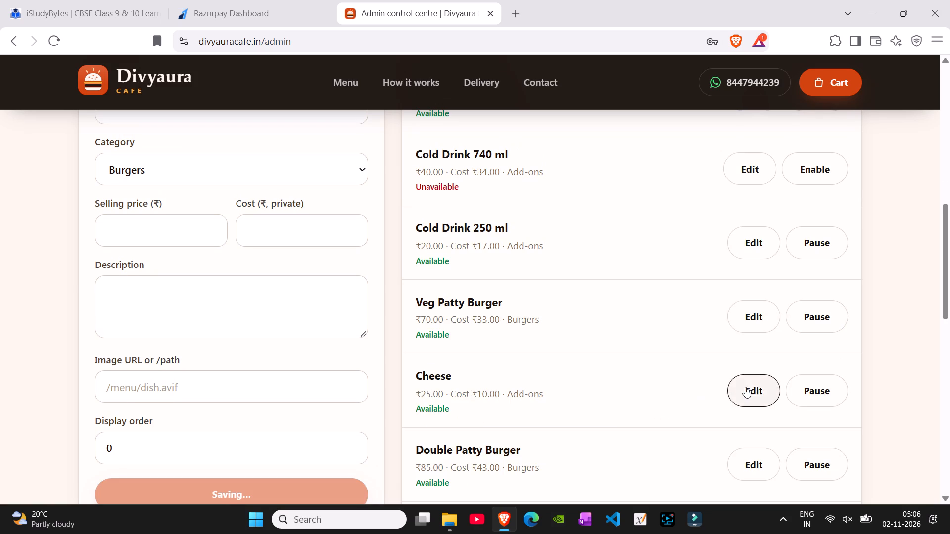
# Set the Cheese add-on's selling price to 20.00 rupees and save the dish.
pyautogui.scroll(-1, 734, 397)
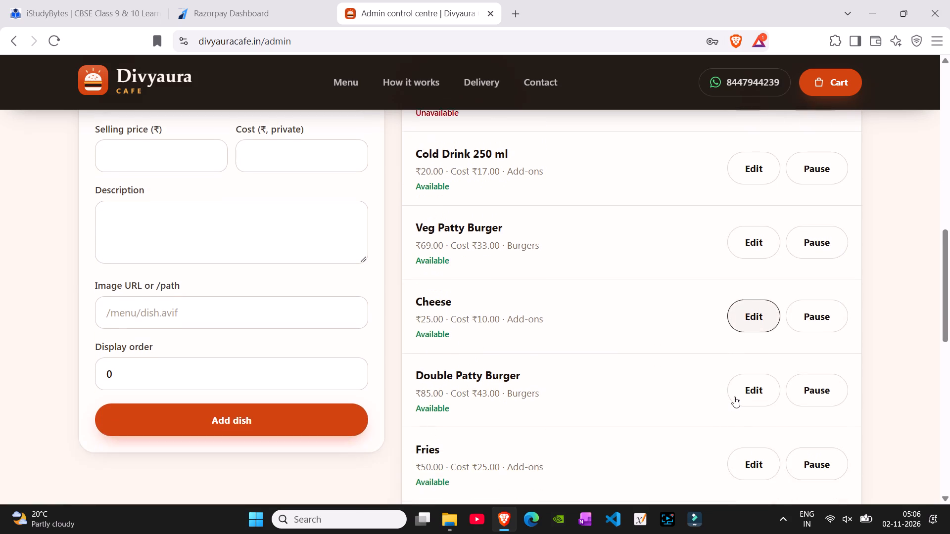
pyautogui.scroll(-1, 734, 397)
pyautogui.click(751, 294)
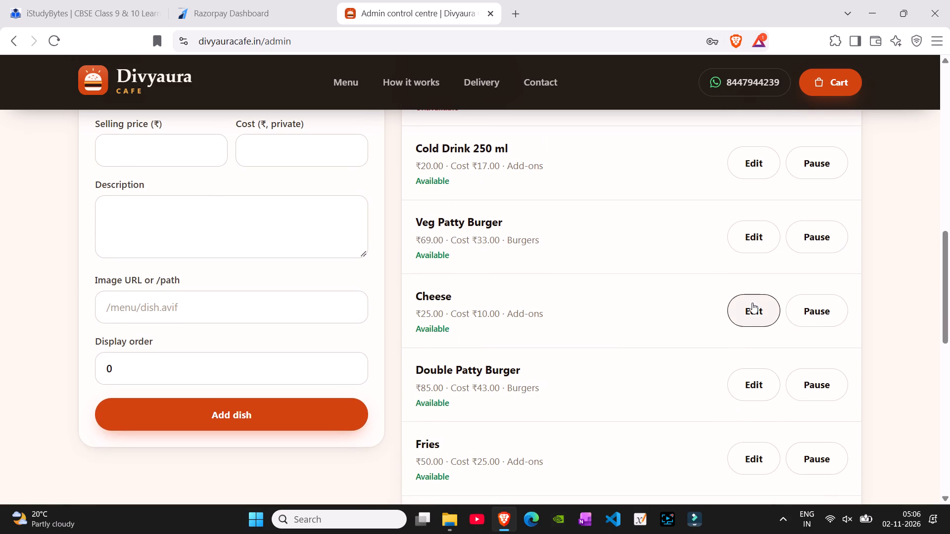
pyautogui.click(752, 303)
pyautogui.click(467, 451)
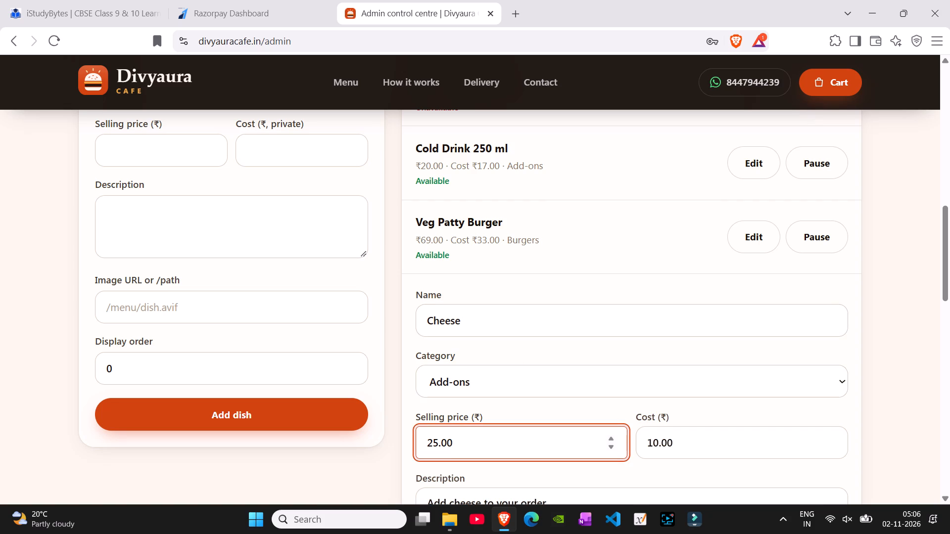
pyautogui.press('Left')
pyautogui.press('Left')
pyautogui.press('Left')
pyautogui.press('Left')
pyautogui.press('Right')
pyautogui.press('BackSpace')
pyautogui.press('0')
pyautogui.scroll(-2, 467, 451)
pyautogui.press('Up')
pyautogui.press('Up')
pyautogui.press('Up')
pyautogui.press('Up')
pyautogui.press('Up')
pyautogui.press('Up')
pyautogui.press('Up')
pyautogui.press('Up')
pyautogui.press('Up')
pyautogui.press('Up')
pyautogui.press('Up')
pyautogui.press('Up')
pyautogui.press('Up')
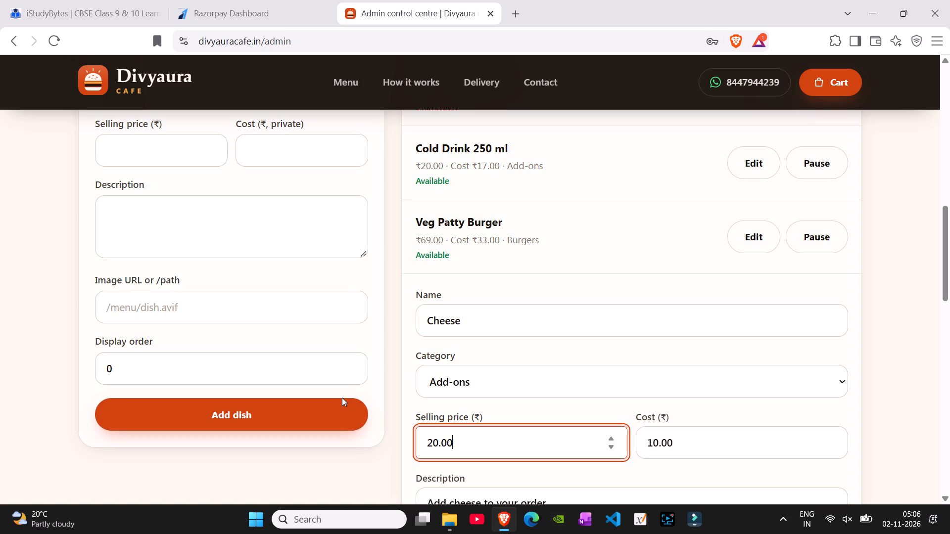
pyautogui.scroll(-2, 570, 346)
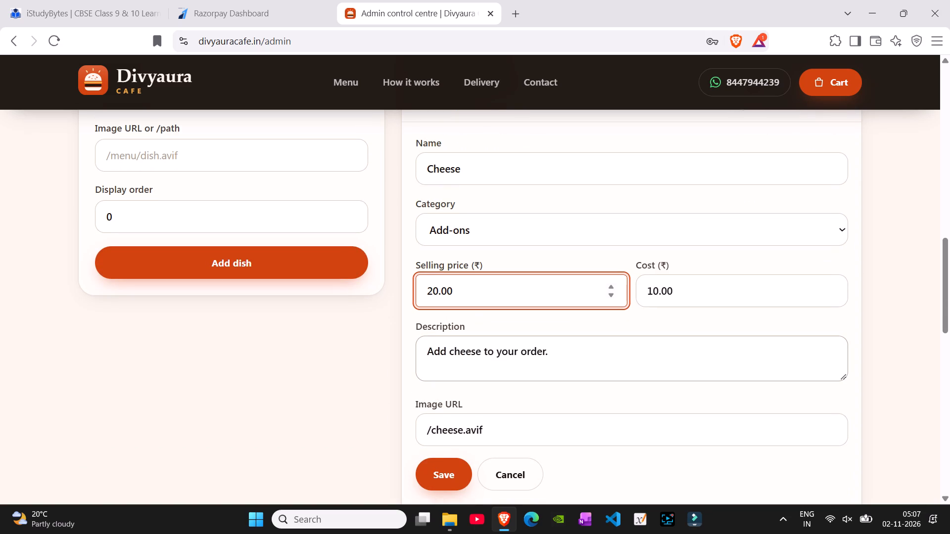
pyautogui.press('Return')
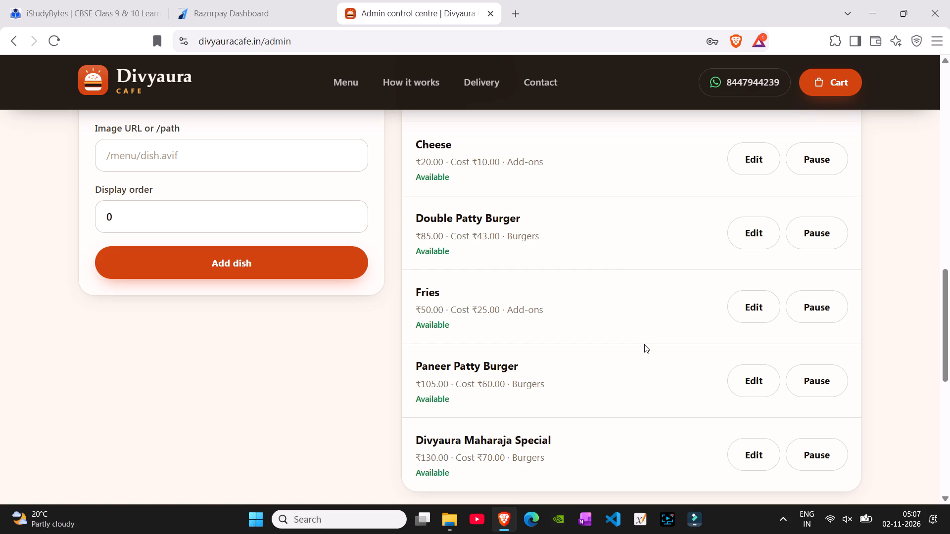
# Set the Double Patty Burger's selling price to 89.00 rupees and save the dish.
pyautogui.click(743, 240)
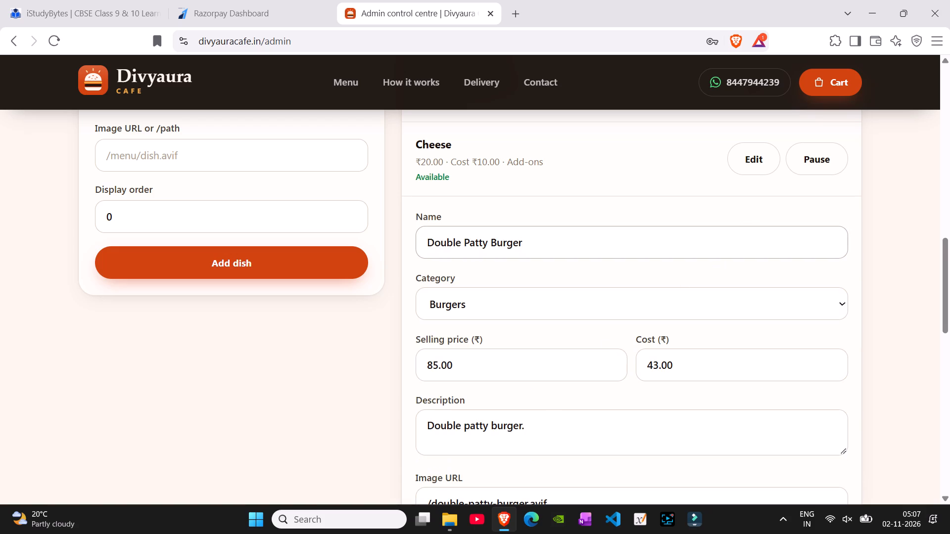
pyautogui.click(541, 376)
pyautogui.press('Left')
pyautogui.press('Left')
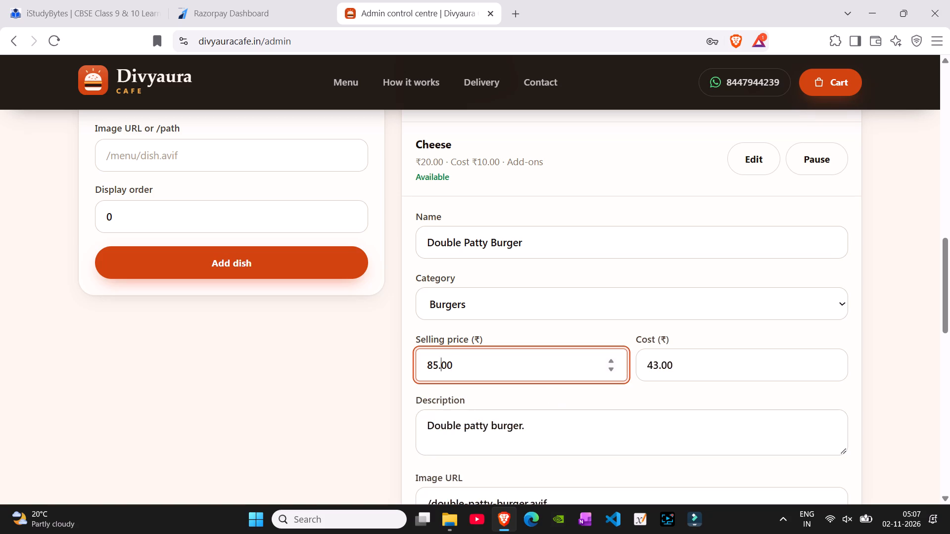
pyautogui.press('Left')
pyautogui.press('\\')
pyautogui.press('BackSpace')
pyautogui.press('9')
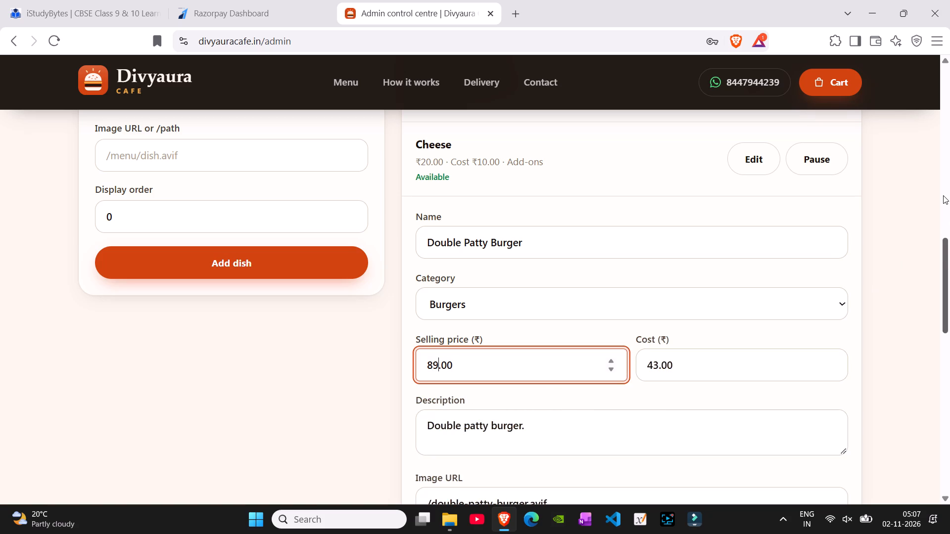
pyautogui.press('BackSpace')
pyautogui.press('BackSpace')
pyautogui.press('BackSpace')
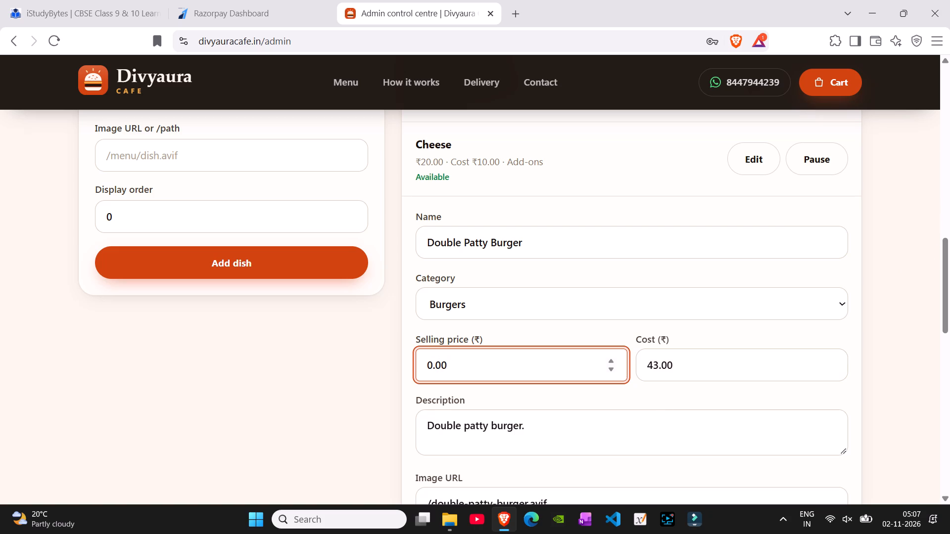
pyautogui.click(431, 365)
pyautogui.press('BackSpace')
pyautogui.press('Left')
pyautogui.press('Left')
pyautogui.press('Left')
pyautogui.press('Left')
pyautogui.write('89')
pyautogui.press('Right')
pyautogui.press('BackSpace')
pyautogui.click(754, 288)
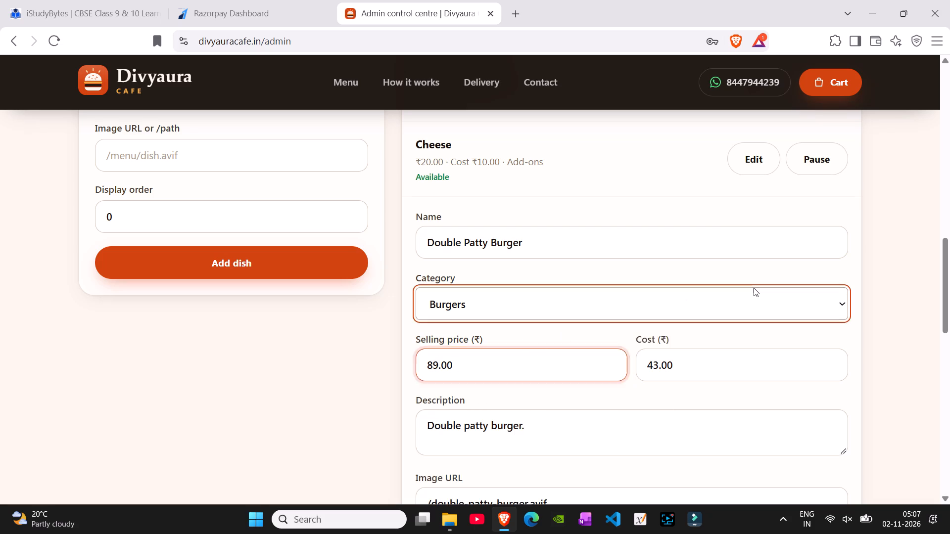
pyautogui.scroll(-2, 754, 288)
pyautogui.click(451, 453)
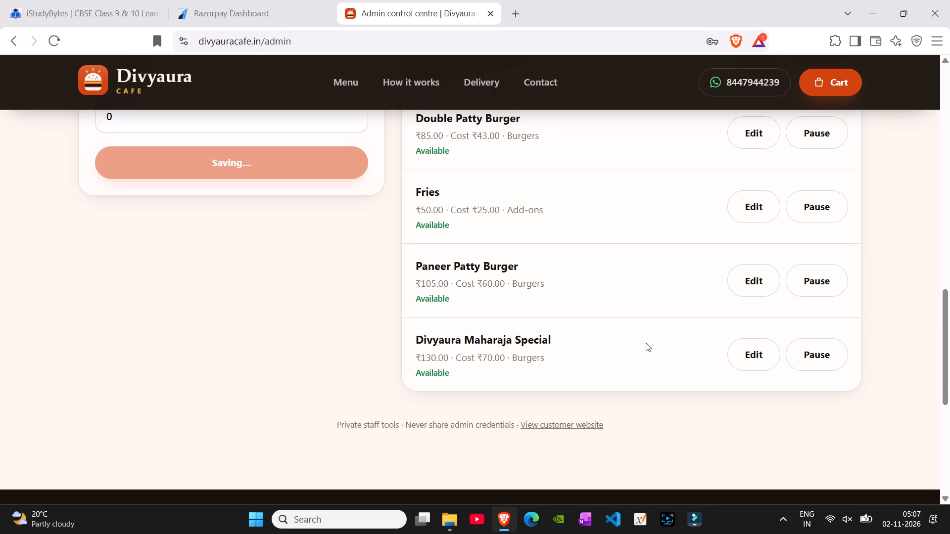
# Fill in the new dish form with the name Momos Burger and a selling price of 89 rupees.
pyautogui.scroll(3, 646, 344)
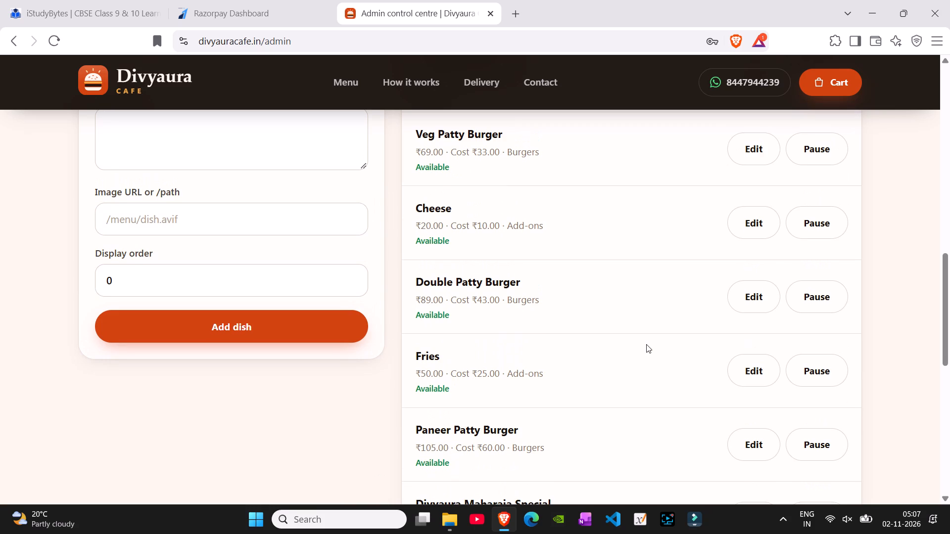
pyautogui.scroll(4, 646, 344)
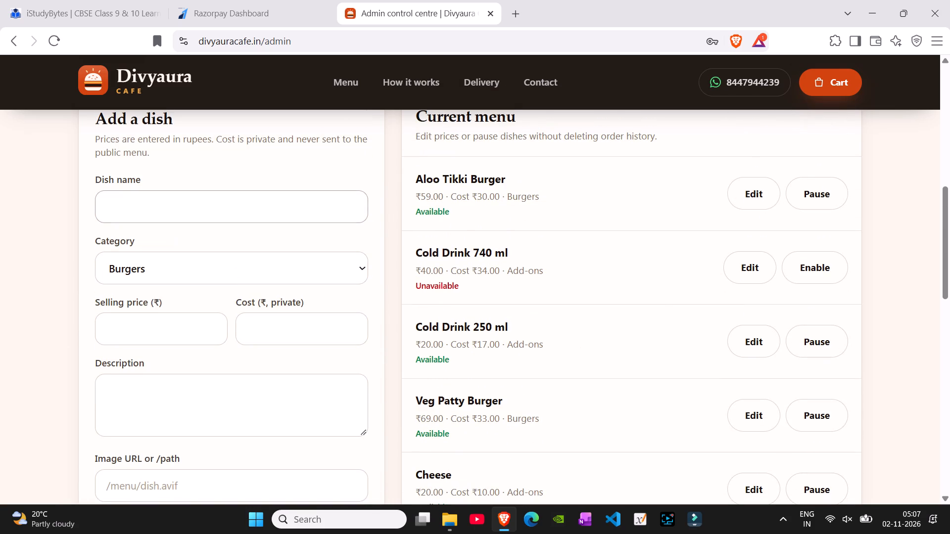
pyautogui.click(163, 212)
pyautogui.write('MO')
pyautogui.press('BackSpace')
pyautogui.write('omo')
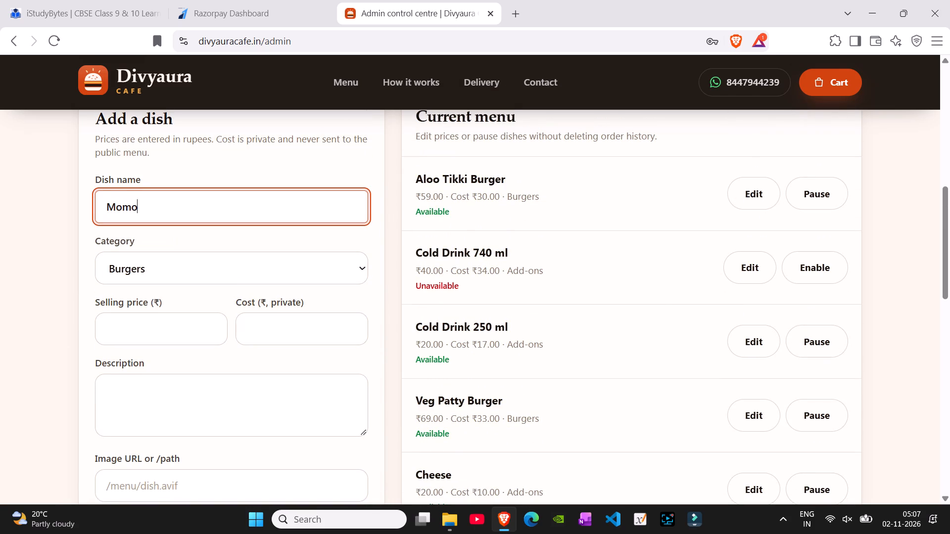
pyautogui.write('s Burger')
pyautogui.click(183, 337)
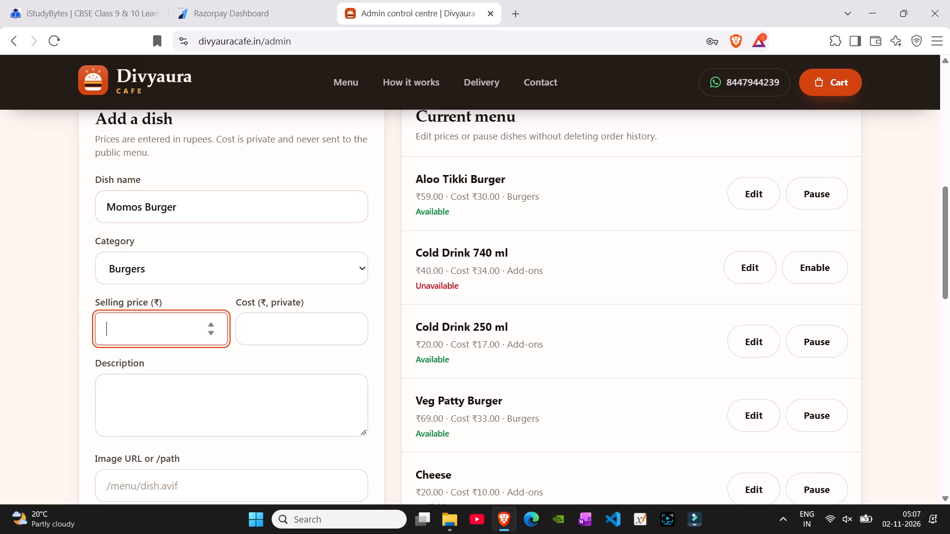
pyautogui.write('89')
pyautogui.click(309, 339)
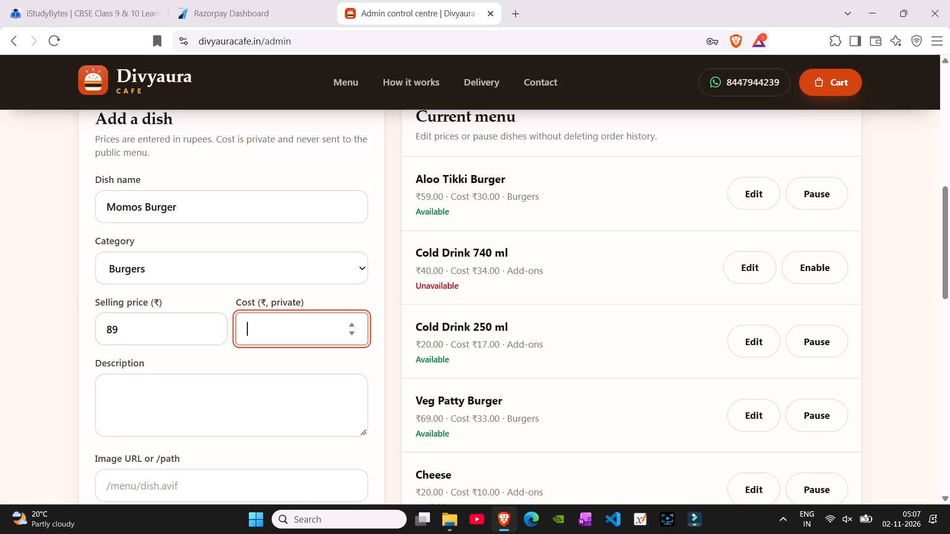
pyautogui.click(140, 325)
pyautogui.click(262, 329)
pyautogui.click(240, 386)
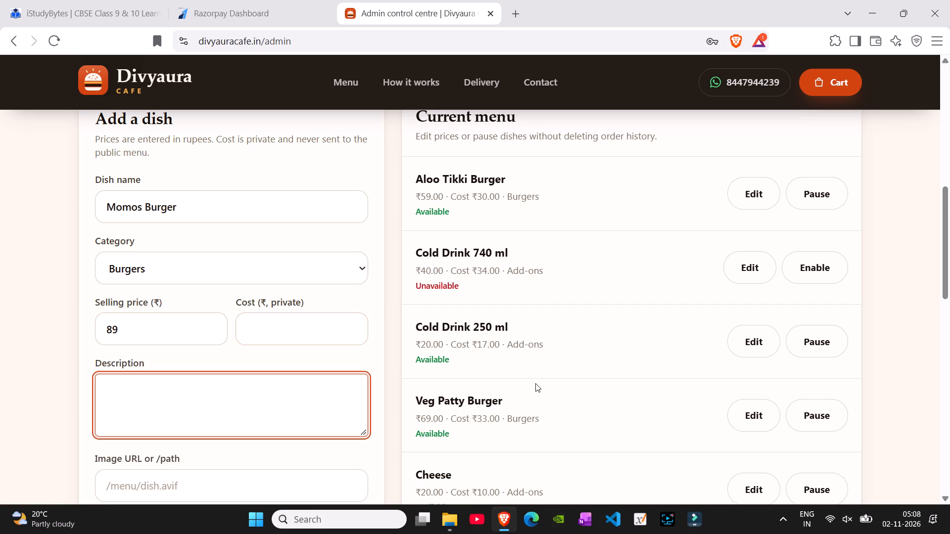
pyautogui.scroll(-1, 535, 383)
pyautogui.click(247, 408)
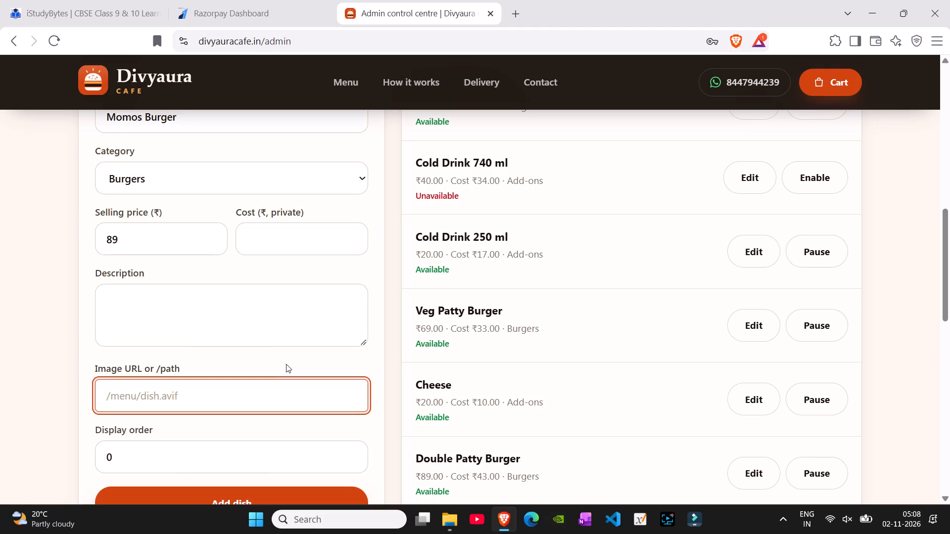
# Open GitHub in a new browser tab.
pyautogui.click(507, 0)
pyautogui.write('git')
pyautogui.press('Return')
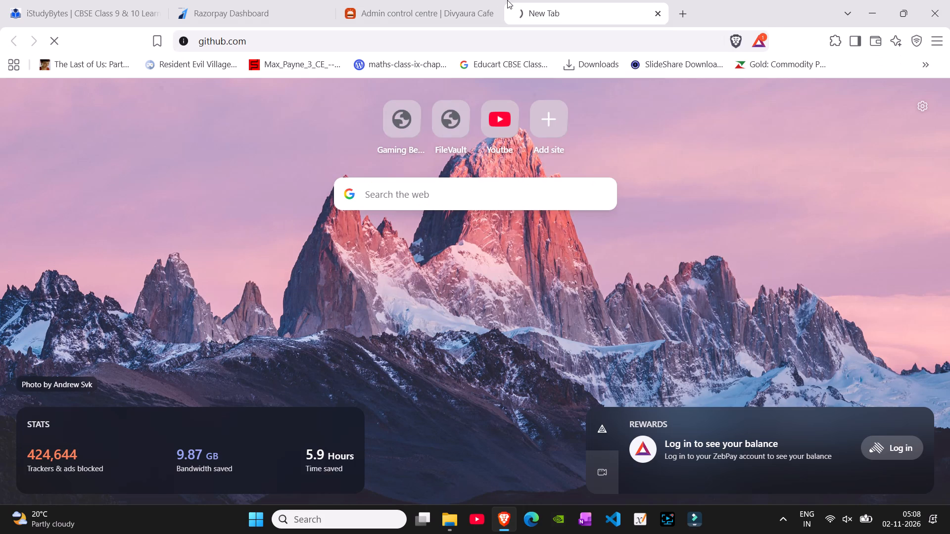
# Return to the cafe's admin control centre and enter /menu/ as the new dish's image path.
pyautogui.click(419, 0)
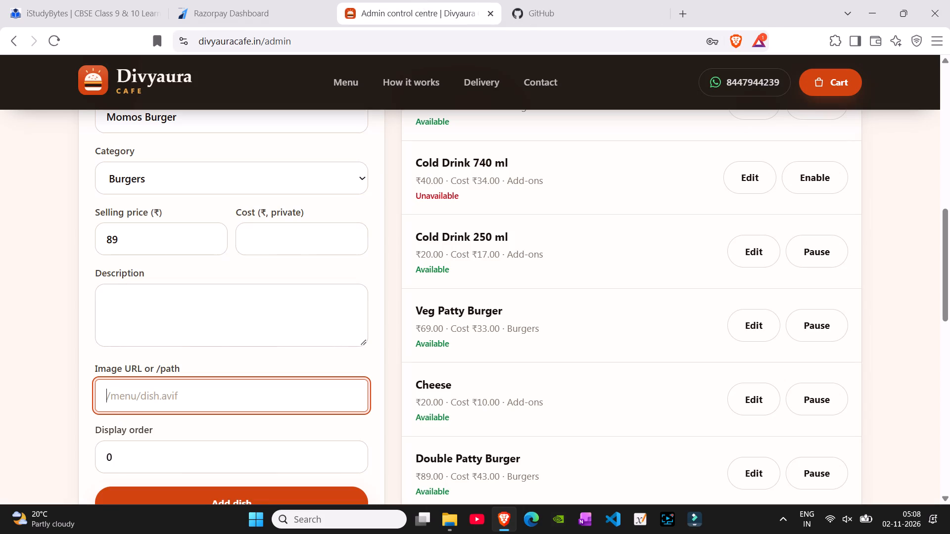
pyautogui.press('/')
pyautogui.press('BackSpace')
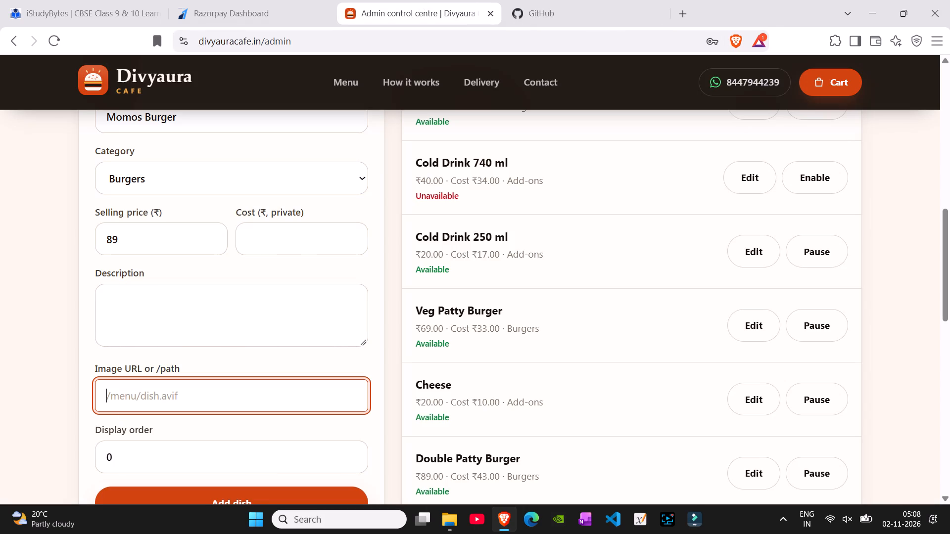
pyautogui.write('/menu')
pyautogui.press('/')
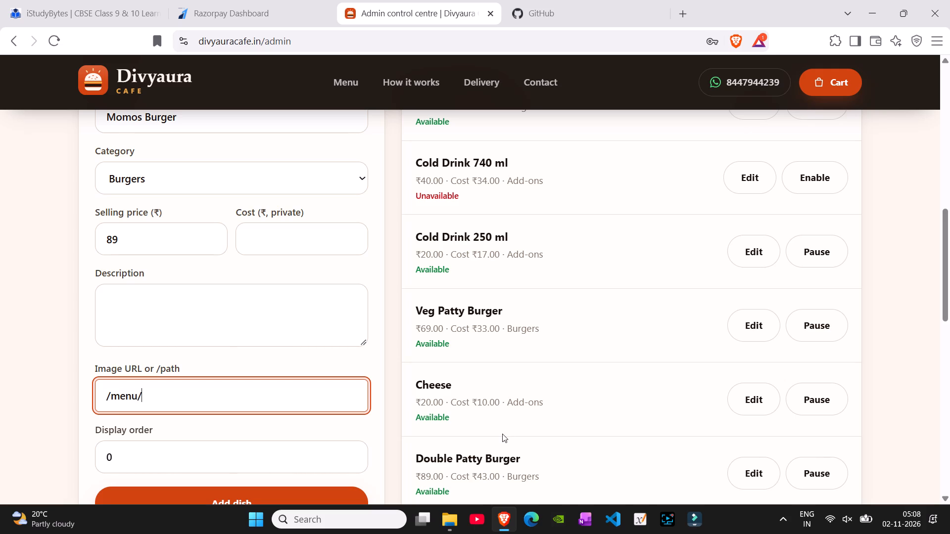
# Open the Double Patty Burger's details for editing and examine how its image URL is written.
pyautogui.scroll(-2, 666, 323)
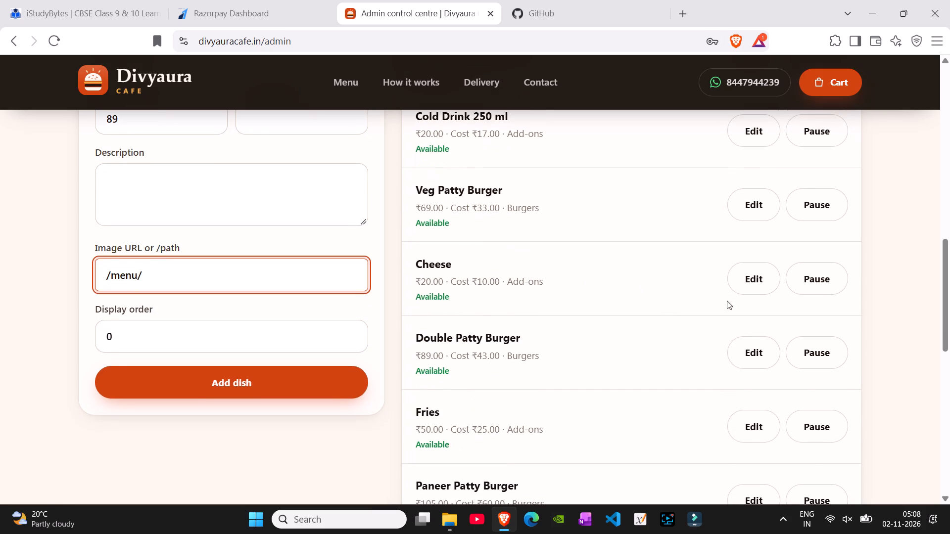
pyautogui.click(746, 343)
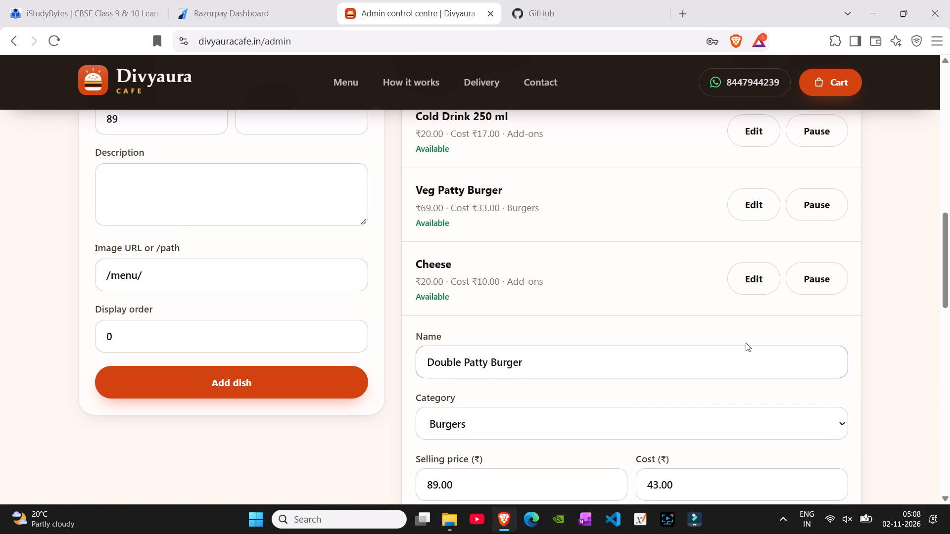
pyautogui.scroll(-4, 746, 343)
pyautogui.scroll(1, 746, 343)
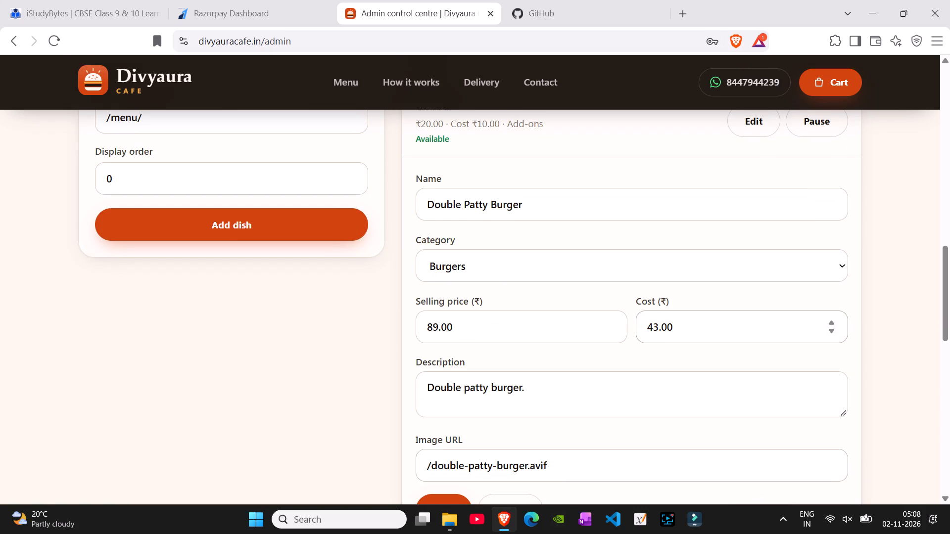
pyautogui.scroll(1, 746, 343)
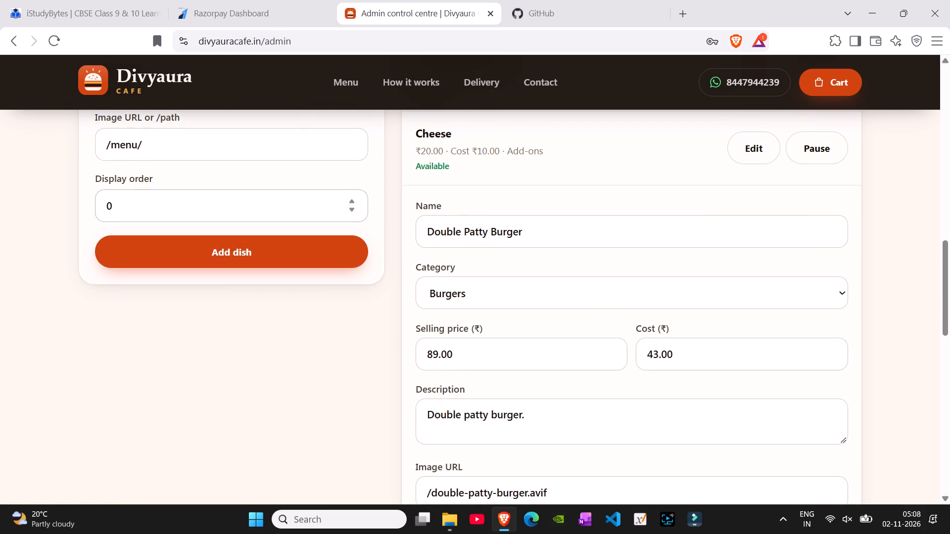
# Replace the new dish's image path with /momosburger.avif.
pyautogui.click(134, 144)
pyautogui.moveTo(136, 144); pyautogui.dragTo(87, 144)
pyautogui.press('BackSpace')
pyautogui.click(131, 139)
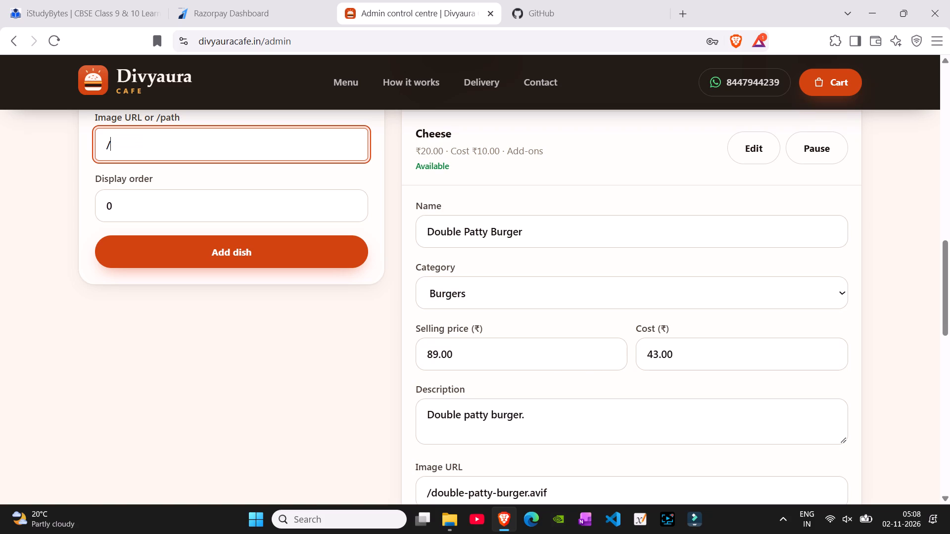
pyautogui.write('moo')
pyautogui.press('BackSpace')
pyautogui.write('mos')
pyautogui.write('burger')
pyautogui.write('.avif')
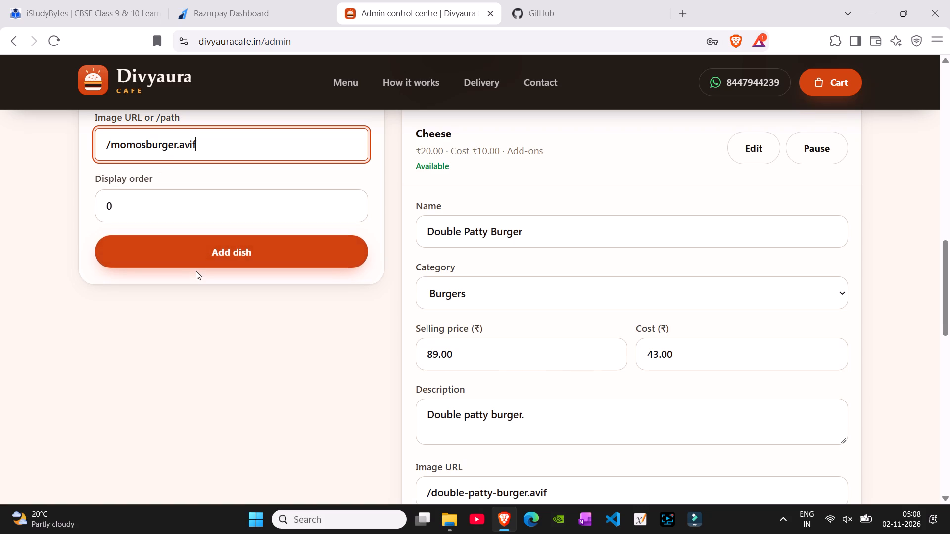
# Set the new dish's display order to 3.
pyautogui.scroll(4, 207, 247)
pyautogui.scroll(-2, 207, 247)
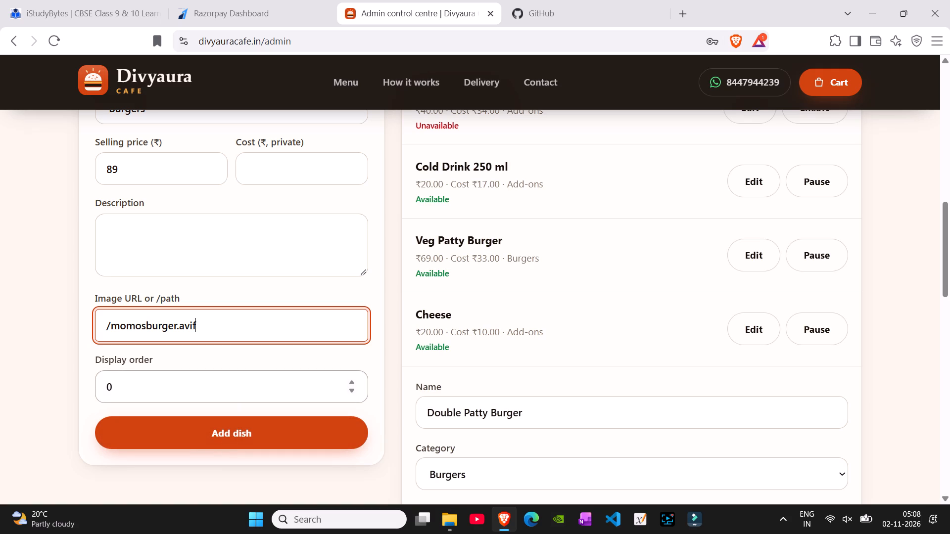
pyautogui.tripleClick(353, 389)
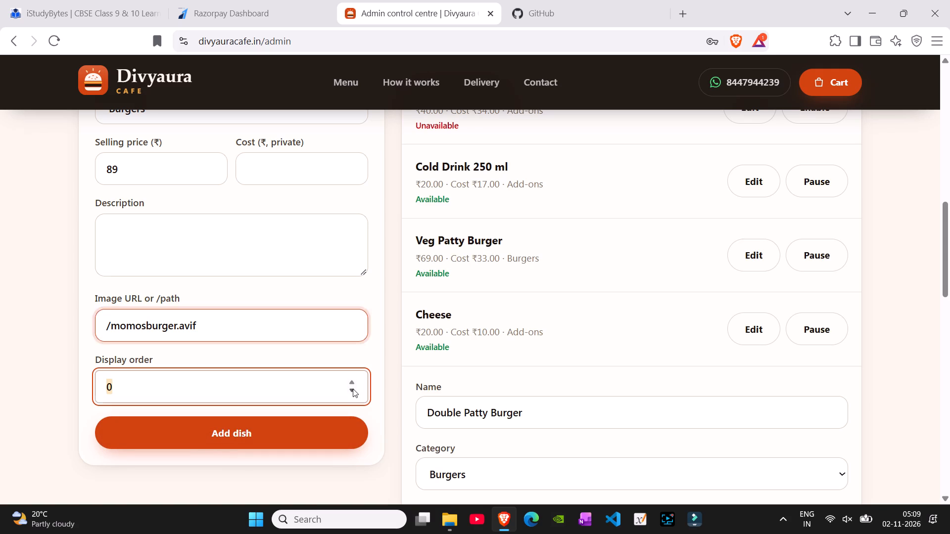
pyautogui.click(317, 389)
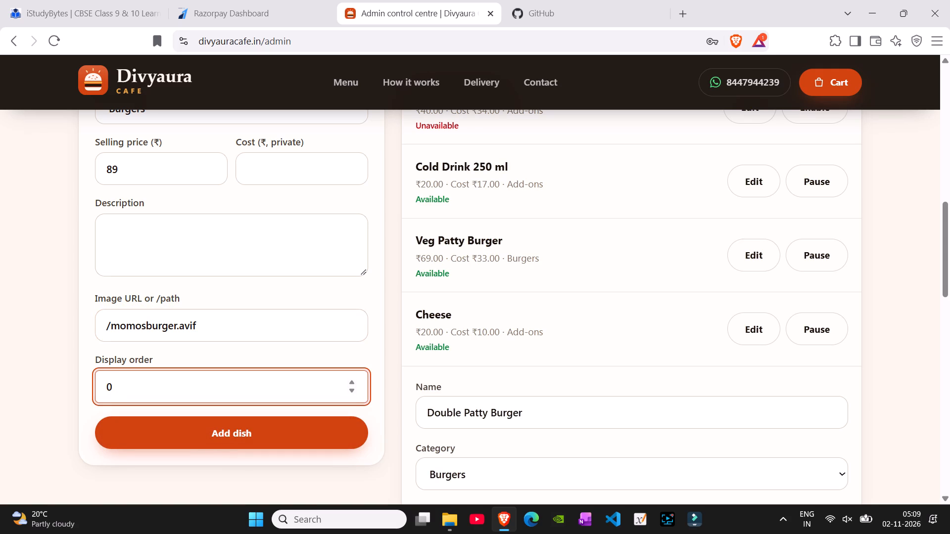
pyautogui.press('Up')
pyautogui.press('Up')
pyautogui.scroll(4, 606, 270)
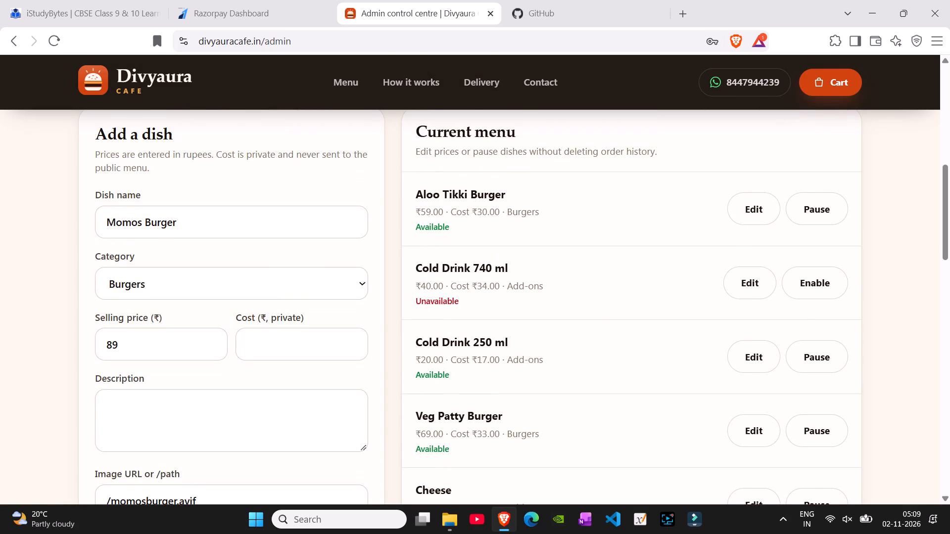
pyautogui.scroll(-1, 472, 336)
pyautogui.scroll(-3, 456, 376)
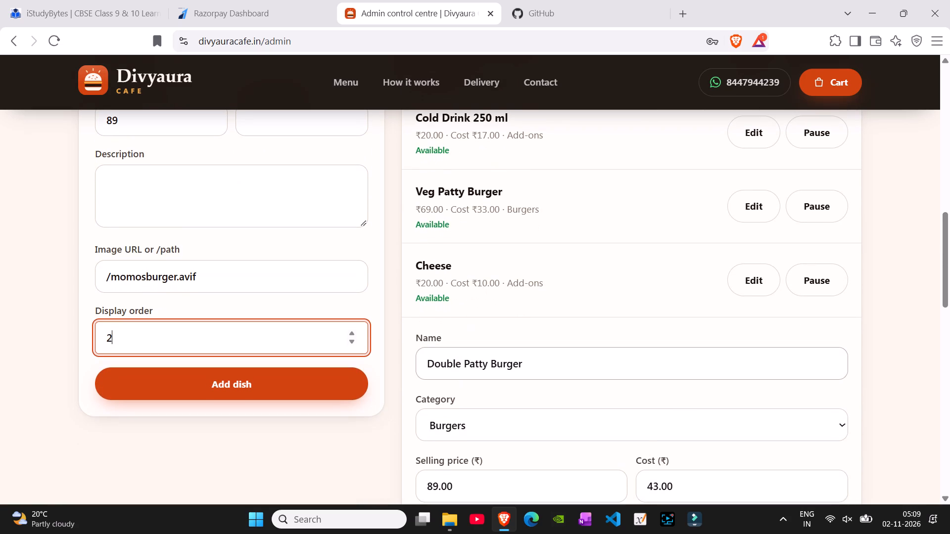
pyautogui.click(351, 334)
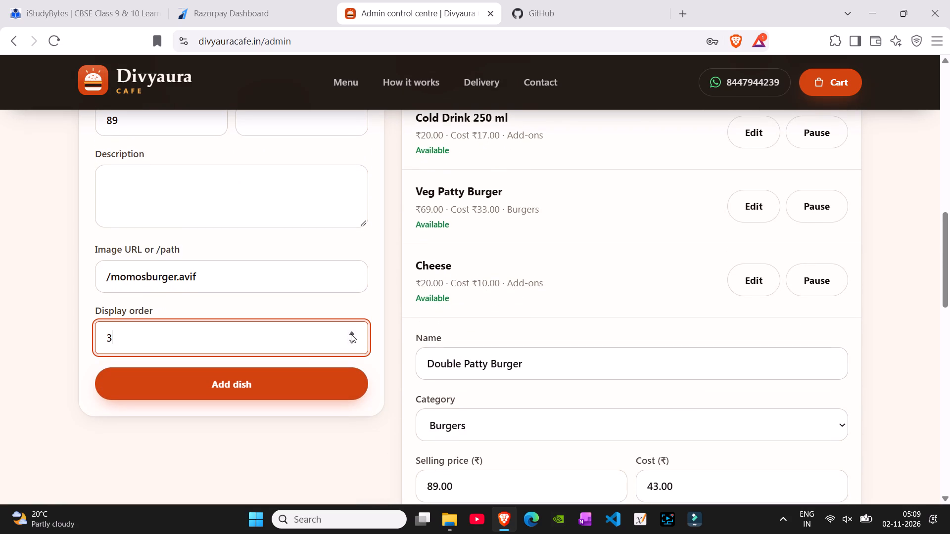
# Set the Momos Burger's private cost to 45 rupees and add the dish to the menu.
pyautogui.click(303, 395)
pyautogui.scroll(1, 322, 211)
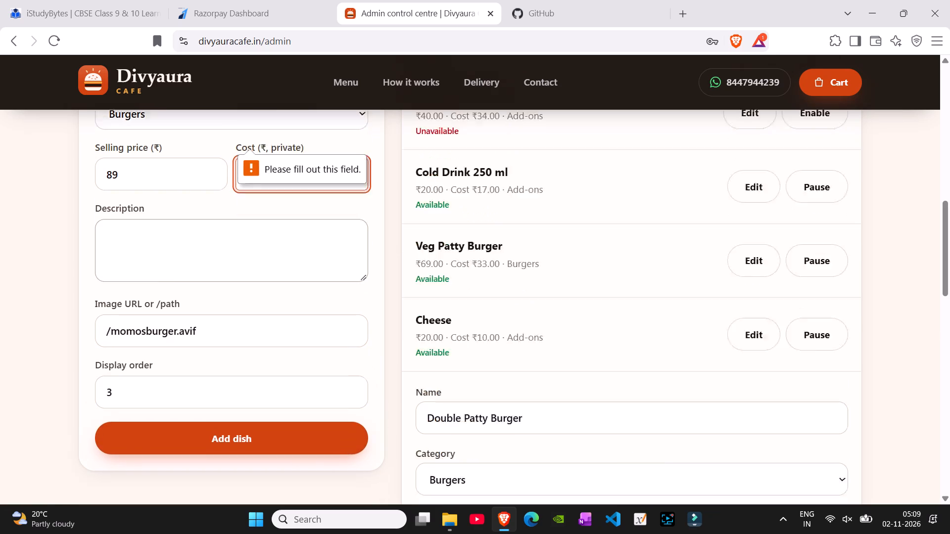
pyautogui.scroll(1, 322, 211)
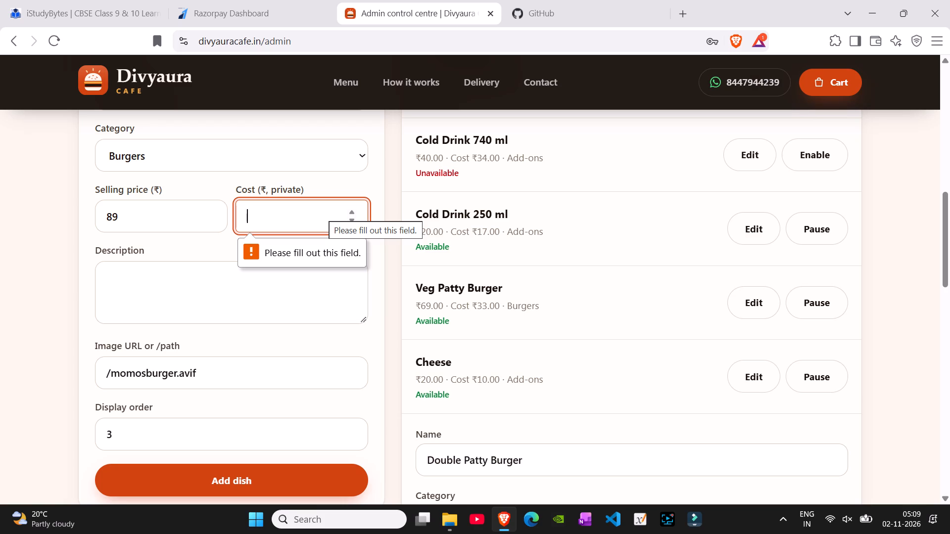
pyautogui.write('45')
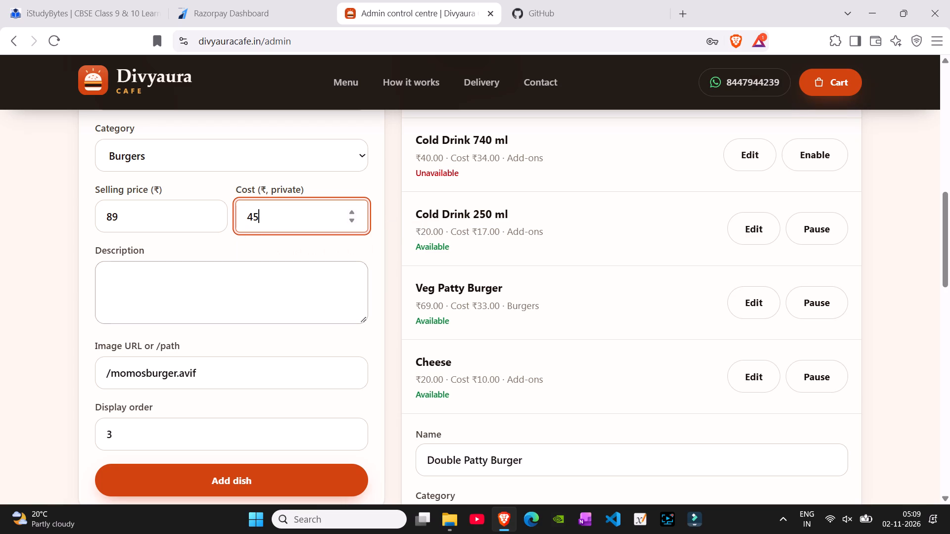
pyautogui.click(219, 494)
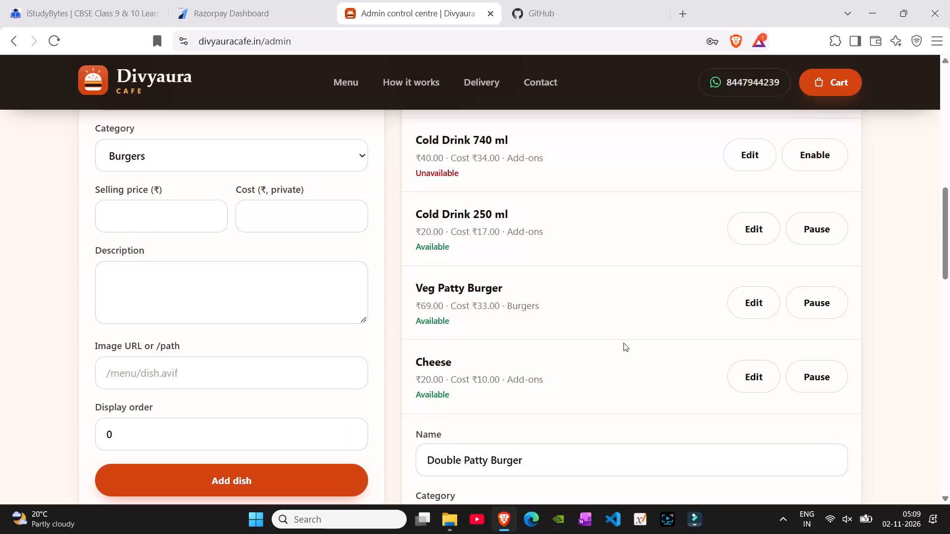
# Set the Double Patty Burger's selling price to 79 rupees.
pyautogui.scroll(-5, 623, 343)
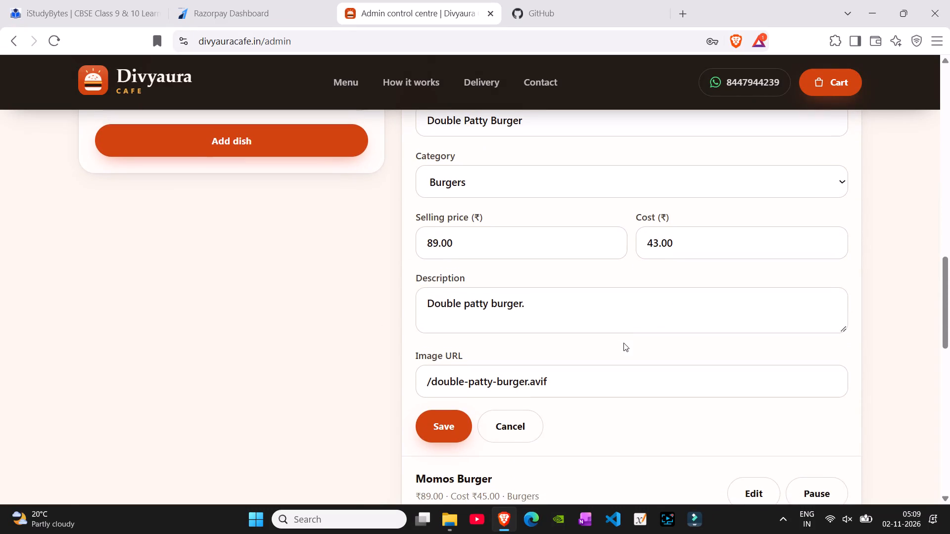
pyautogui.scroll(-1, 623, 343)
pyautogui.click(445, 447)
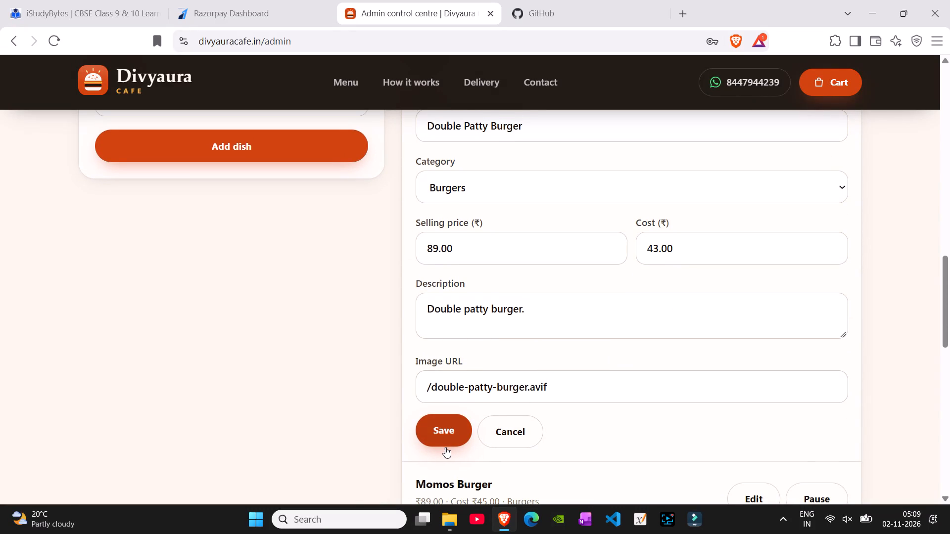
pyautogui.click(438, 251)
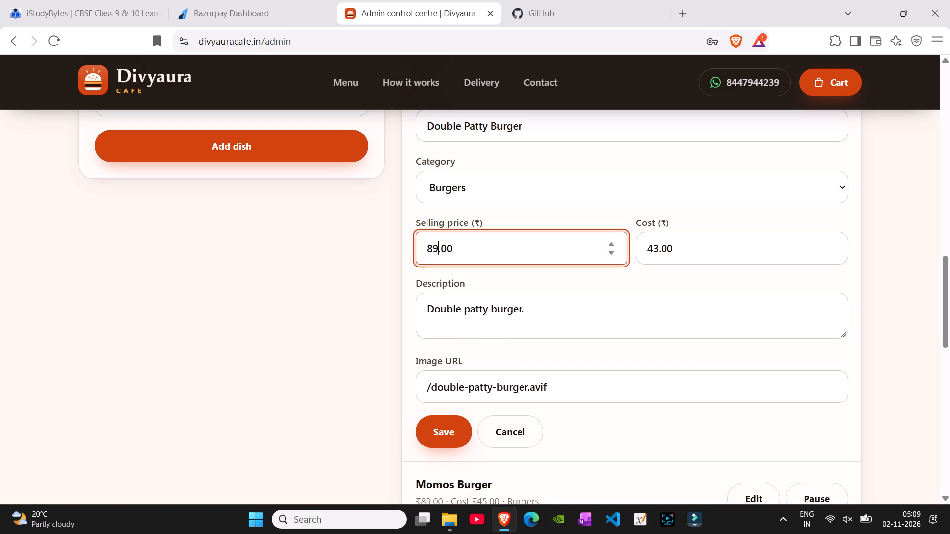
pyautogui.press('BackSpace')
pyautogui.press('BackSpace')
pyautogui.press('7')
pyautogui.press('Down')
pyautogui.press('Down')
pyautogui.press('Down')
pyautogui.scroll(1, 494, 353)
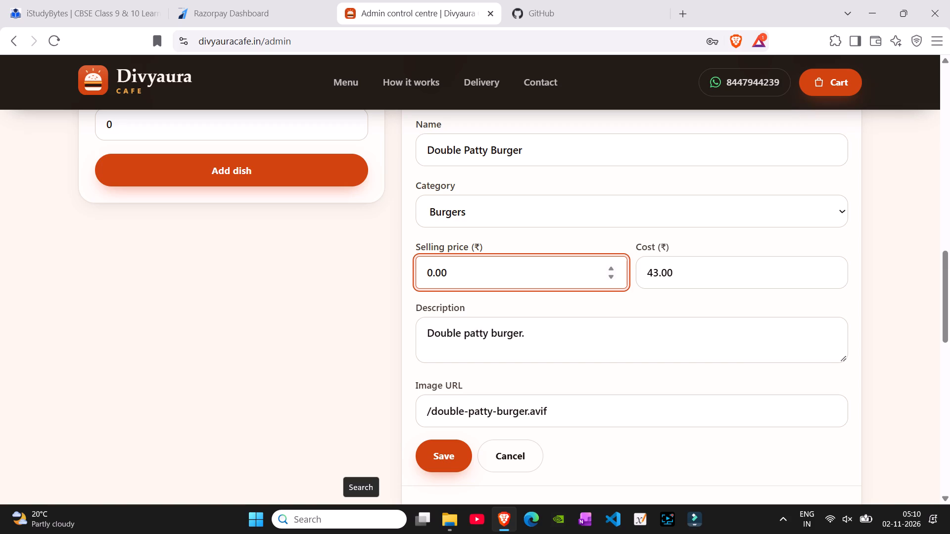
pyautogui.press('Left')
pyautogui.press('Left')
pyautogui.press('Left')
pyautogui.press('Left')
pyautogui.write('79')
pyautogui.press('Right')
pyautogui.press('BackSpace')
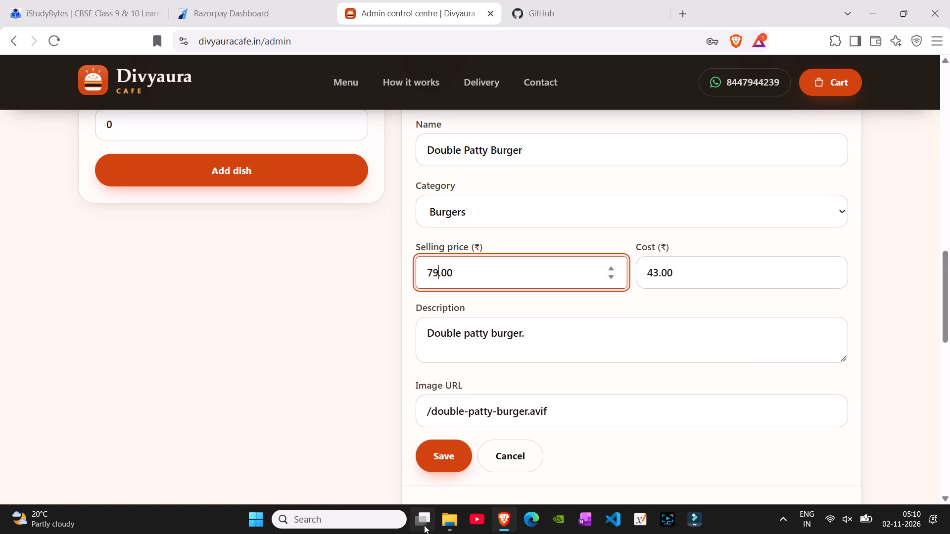
# Clear and re-enter the Double Patty Burger's selling price as 79 rupees, and save the dish.
pyautogui.scroll(2, 768, 424)
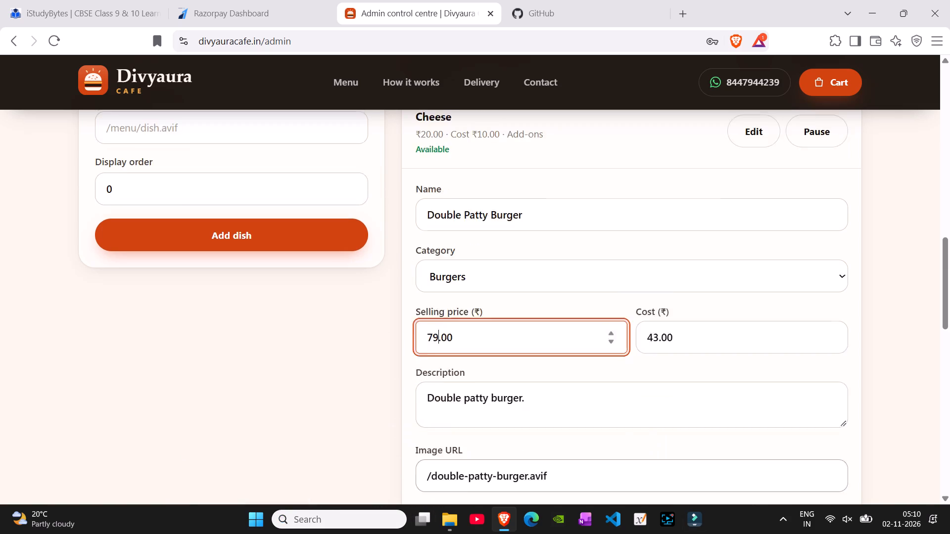
pyautogui.scroll(4, 768, 424)
pyautogui.scroll(-2, 768, 424)
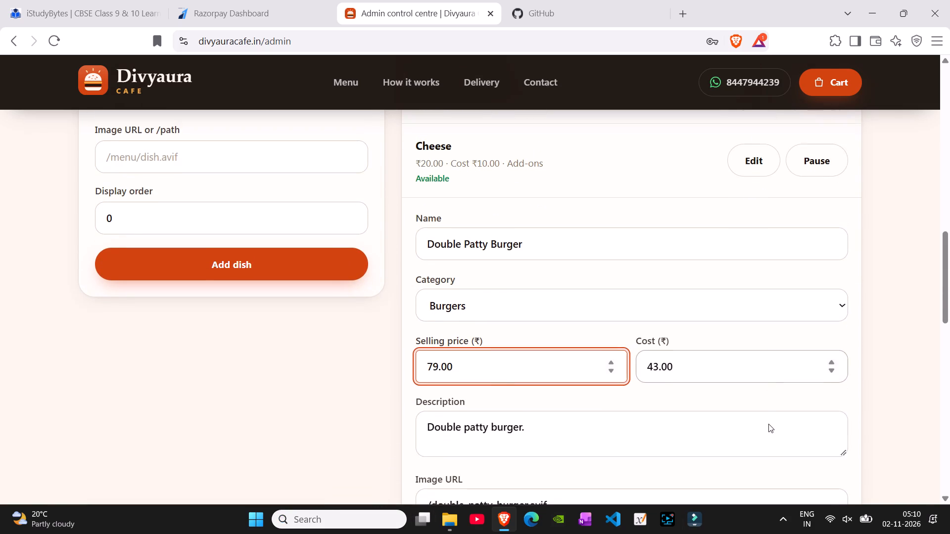
pyautogui.scroll(-1, 768, 424)
pyautogui.press('BackSpace')
pyautogui.press('BackSpace')
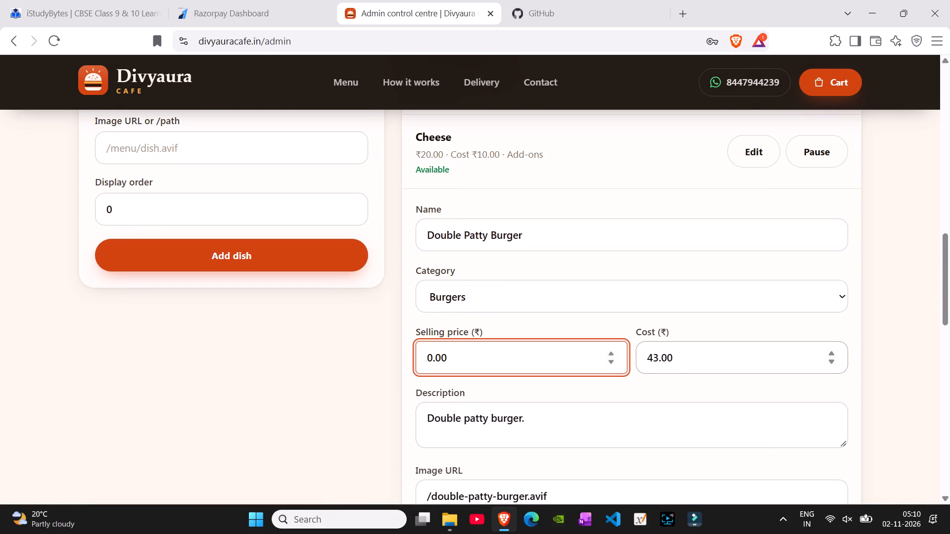
pyautogui.click(427, 356)
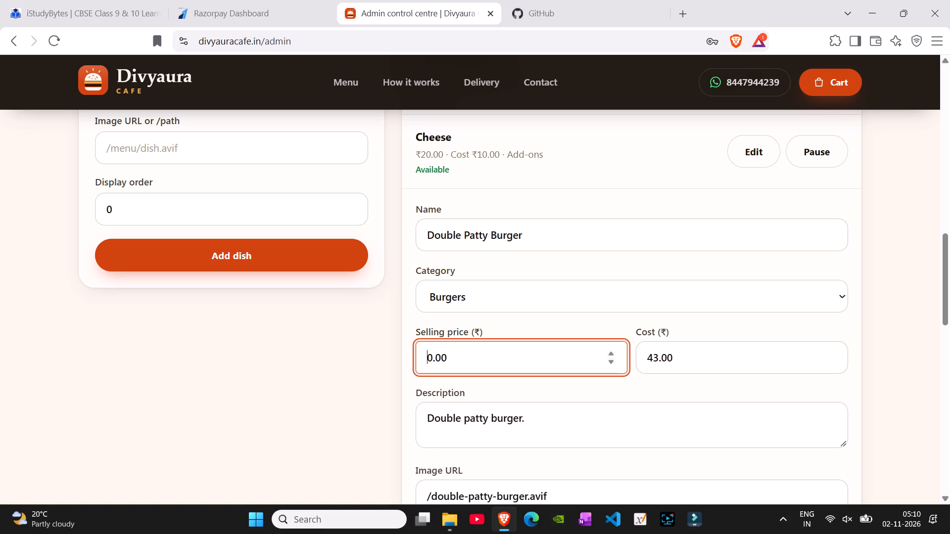
pyautogui.press('7')
pyautogui.press('9')
pyautogui.press('Right')
pyautogui.press('BackSpace')
pyautogui.scroll(-2, 502, 393)
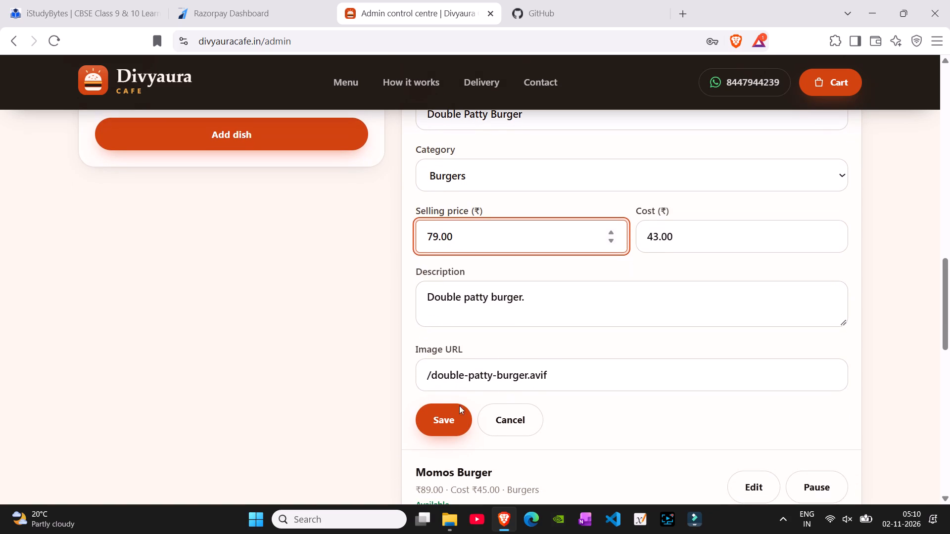
pyautogui.click(435, 413)
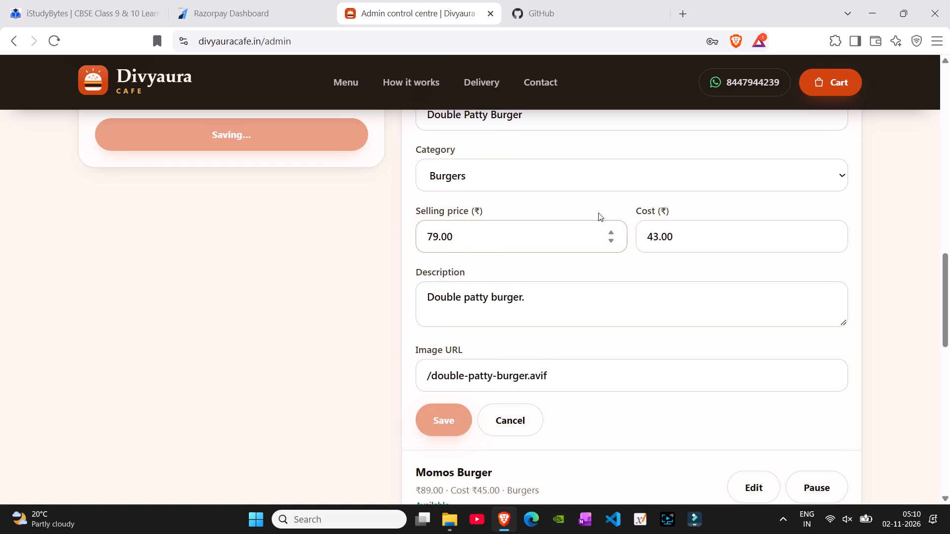
# Review the burger selling prices in the dish list.
pyautogui.scroll(1, 598, 213)
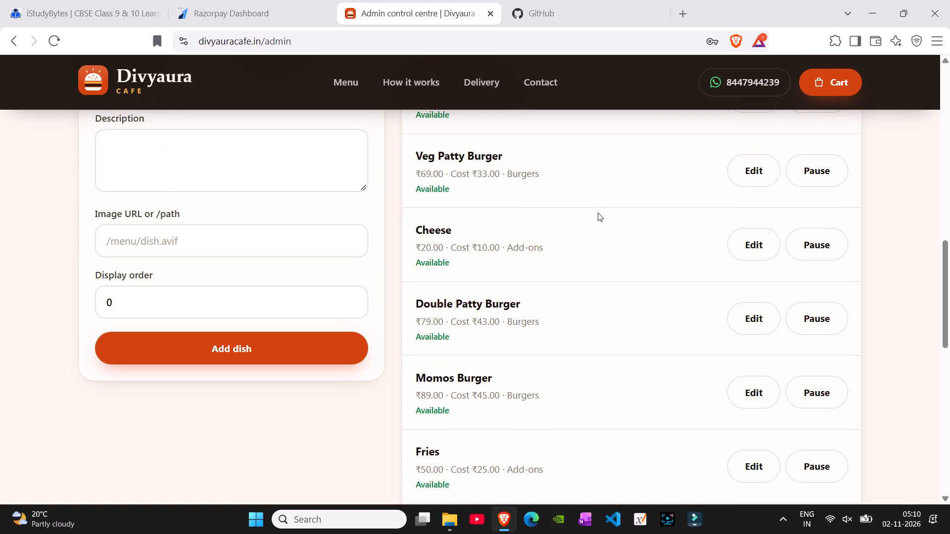
pyautogui.scroll(1, 598, 213)
pyautogui.scroll(-1, 598, 213)
pyautogui.moveTo(643, 359); pyautogui.dragTo(643, 359)
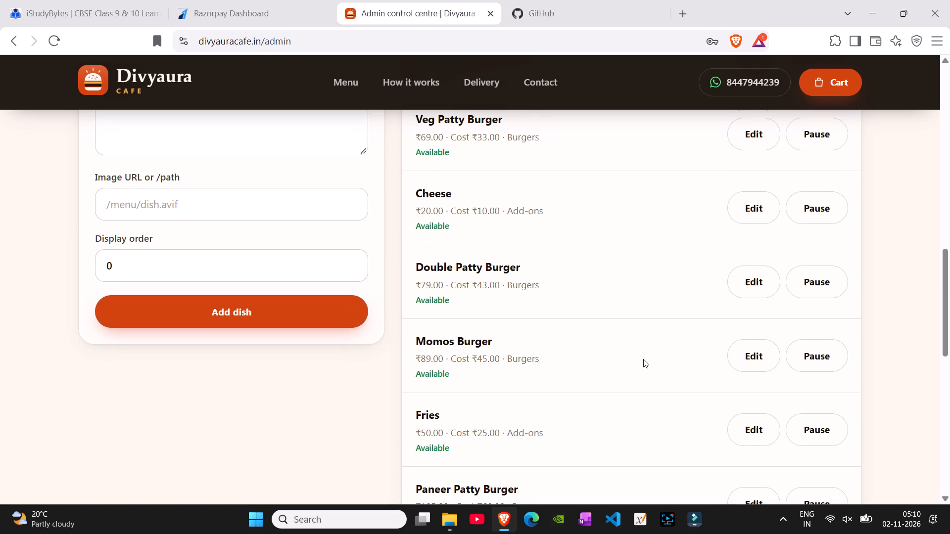
pyautogui.moveTo(643, 359); pyautogui.dragTo(618, 324)
pyautogui.click(618, 324)
pyautogui.hscroll(2, 744, 355)
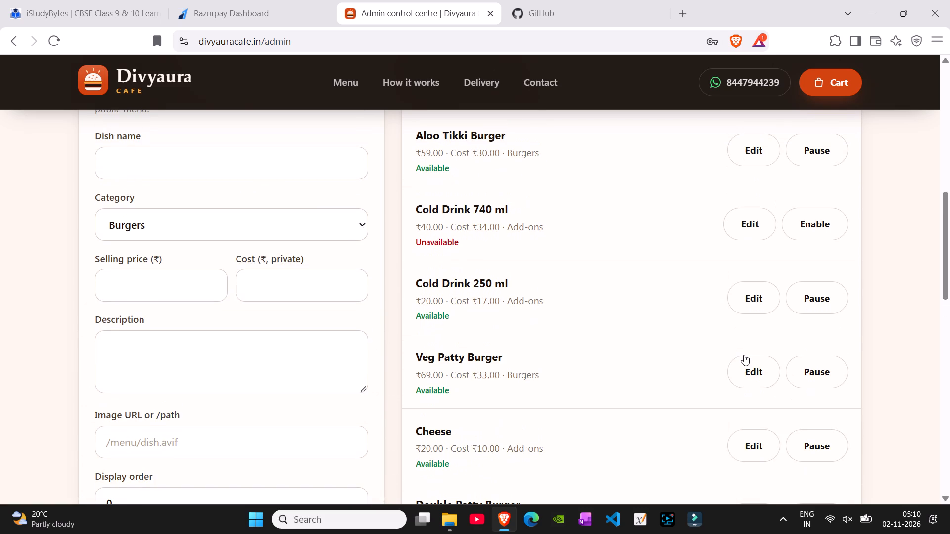
pyautogui.hscroll(2, 744, 355)
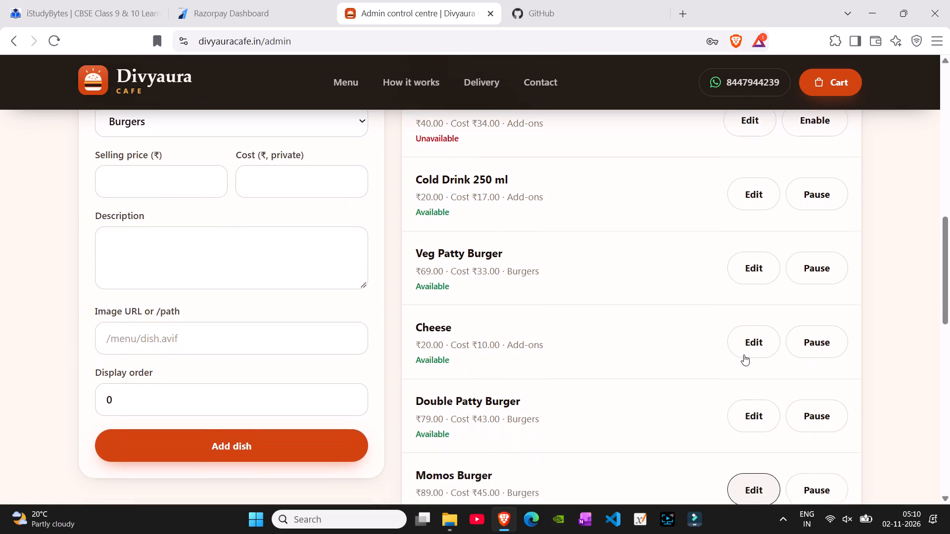
pyautogui.hscroll(1, 744, 355)
# Open the Momos Burger for editing, set its selling price to 79 rupees and save the dish.
pyautogui.click(774, 438)
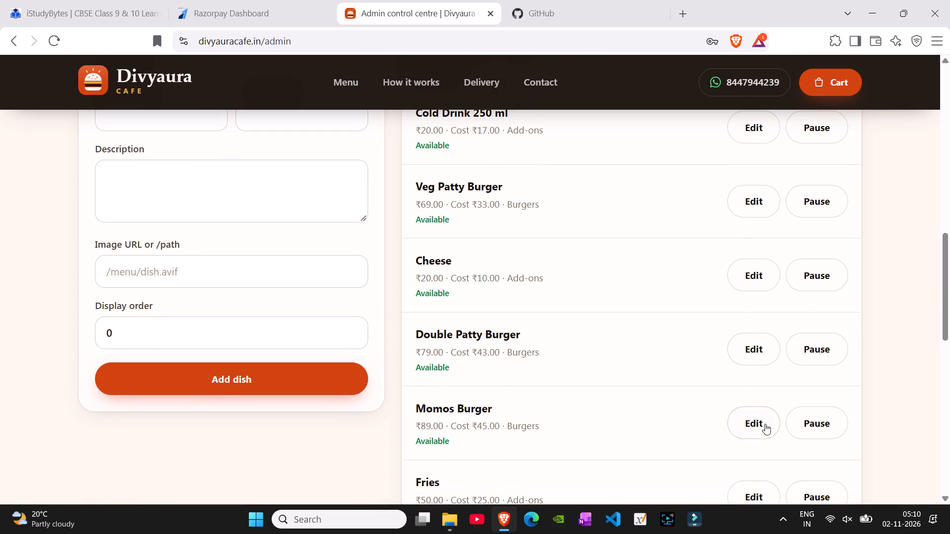
pyautogui.click(757, 415)
pyautogui.scroll(-4, 616, 395)
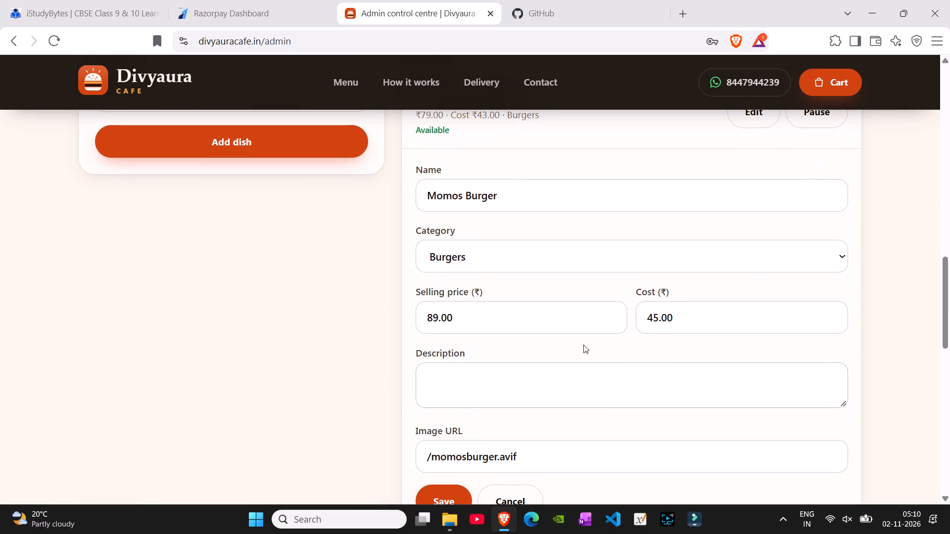
pyautogui.click(438, 319)
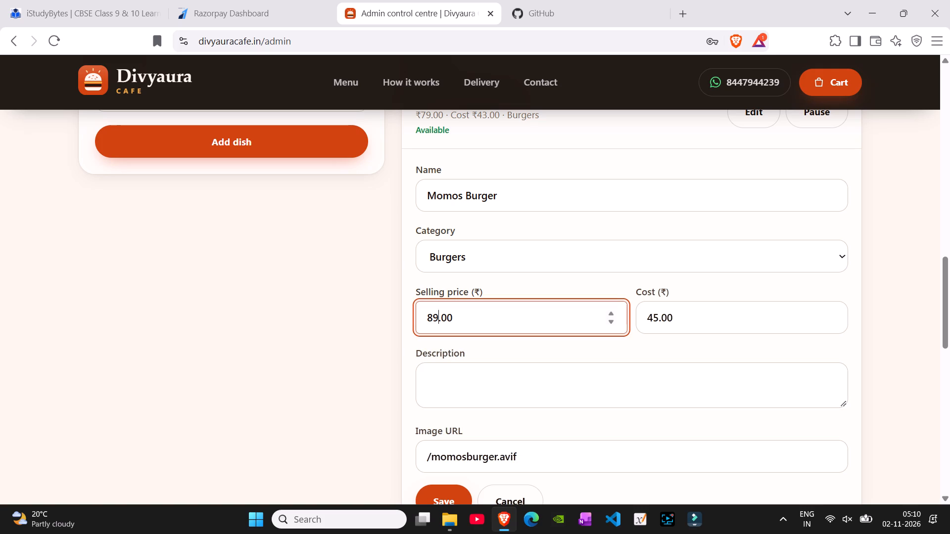
pyautogui.press('BackSpace')
pyautogui.press('BackSpace')
pyautogui.write('79')
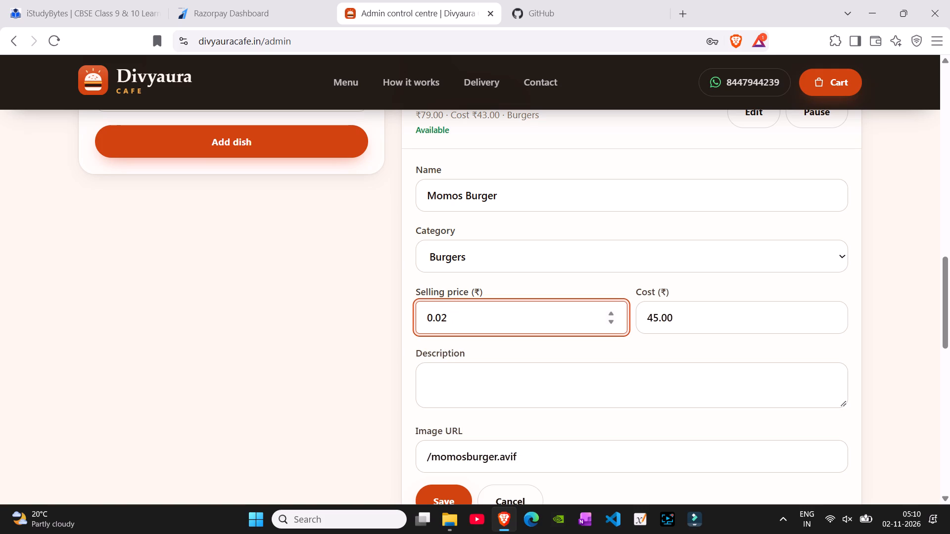
pyautogui.press('BackSpace')
pyautogui.press('BackSpace')
pyautogui.press('Left')
pyautogui.press('Left')
pyautogui.press('Left')
pyautogui.press('Left')
pyautogui.press('7')
pyautogui.press('9')
pyautogui.press('Right')
pyautogui.press('\\')
pyautogui.press('BackSpace')
pyautogui.scroll(-2, 541, 372)
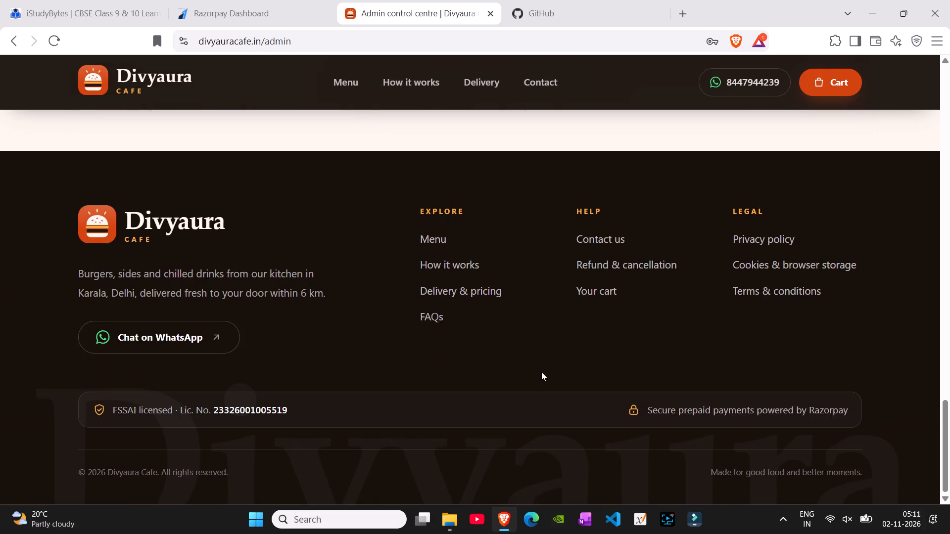
pyautogui.scroll(7, 541, 372)
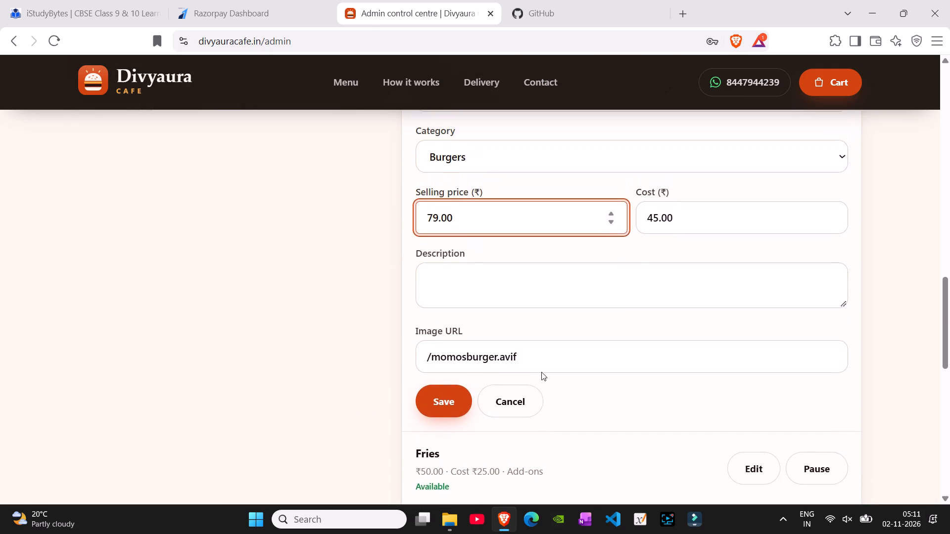
pyautogui.click(459, 483)
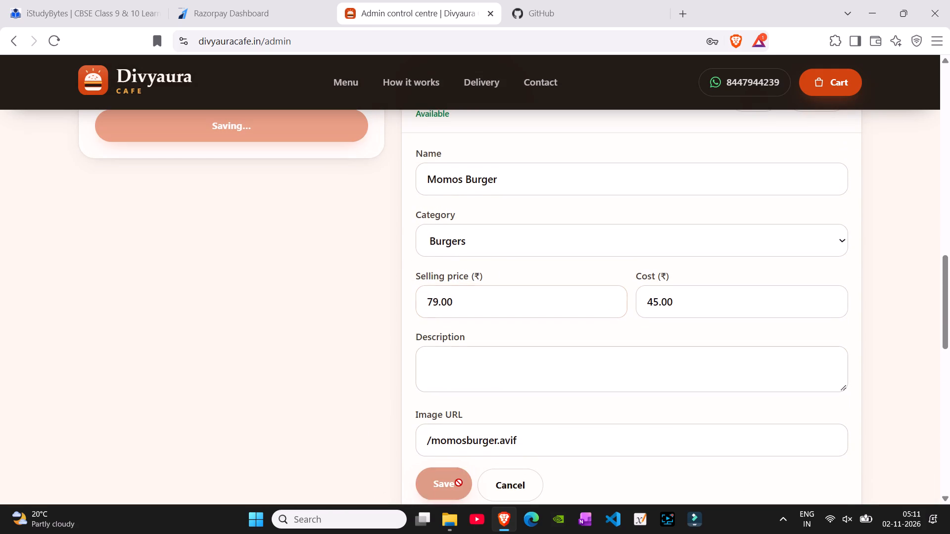
# Open the Double Patty Burger for editing and set its selling price to 85 rupees.
pyautogui.scroll(1, 521, 372)
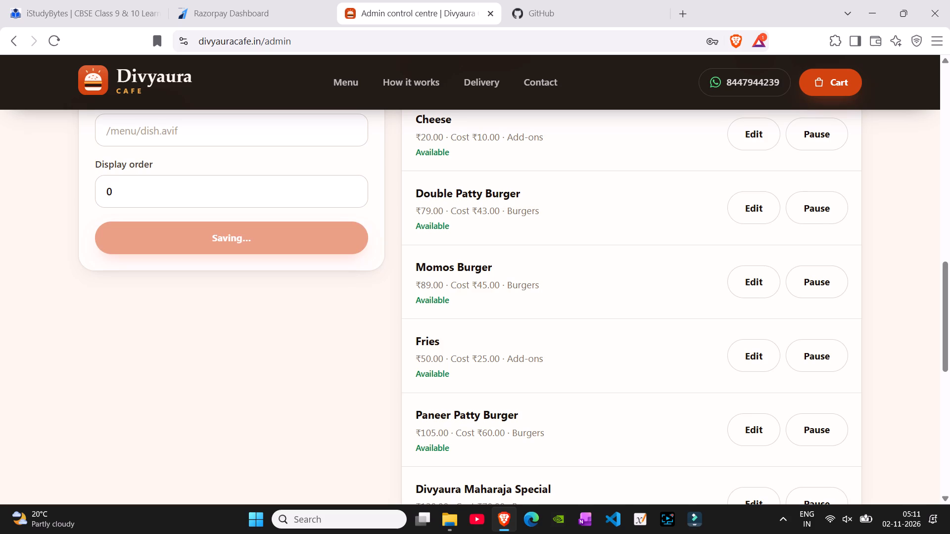
pyautogui.scroll(2, 521, 372)
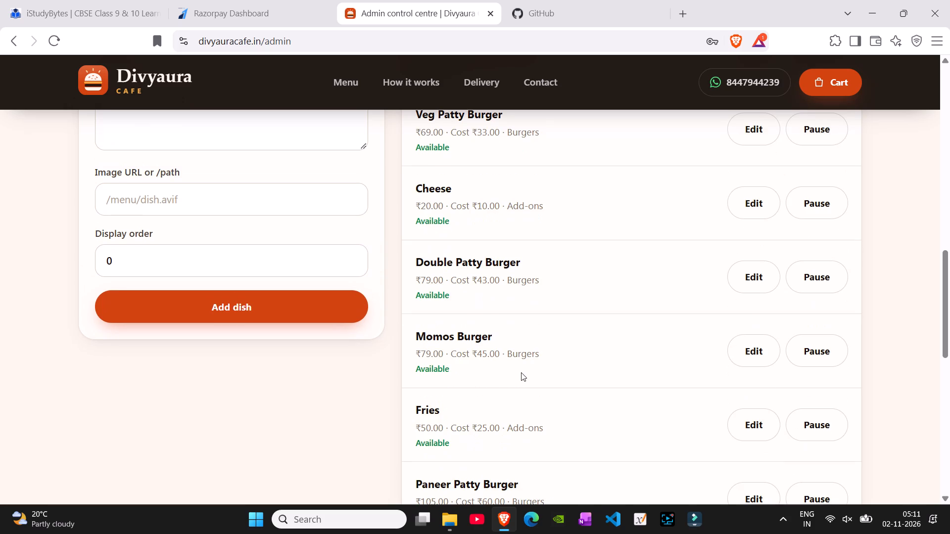
pyautogui.scroll(1, 521, 372)
pyautogui.click(764, 280)
pyautogui.scroll(-1, 554, 348)
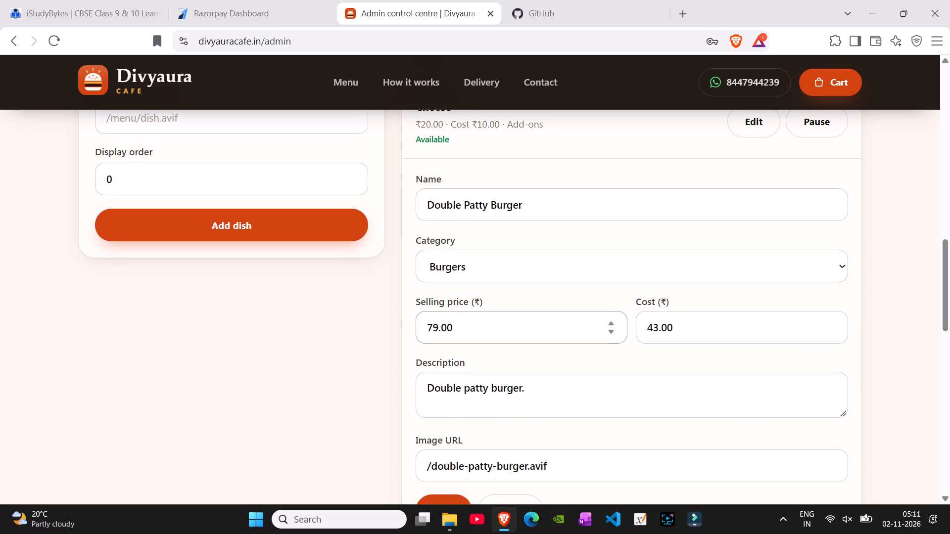
pyautogui.click(436, 328)
pyautogui.press('BackSpace')
pyautogui.press('BackSpace')
pyautogui.write('58')
pyautogui.press('BackSpace')
pyautogui.press('BackSpace')
pyautogui.press('BackSpace')
pyautogui.press('Left')
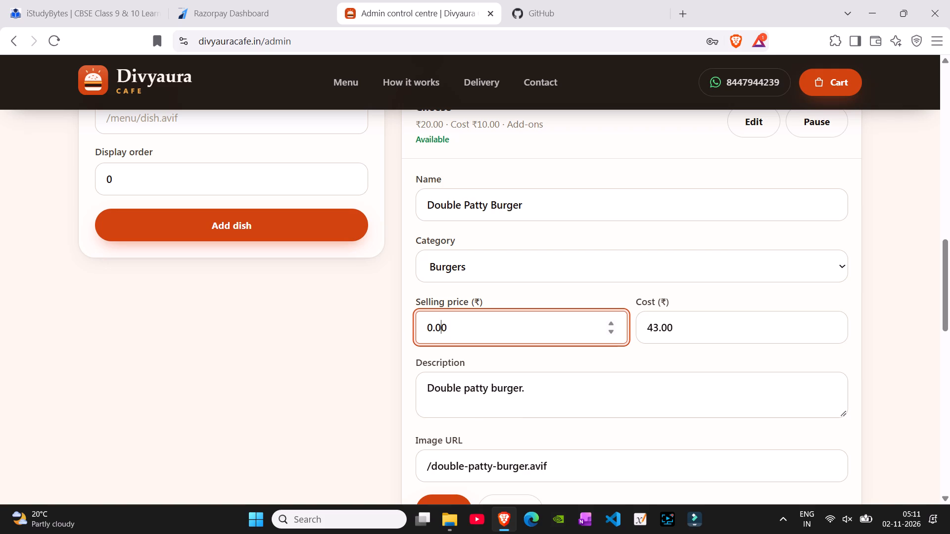
pyautogui.press('Left')
pyautogui.press('Left')
pyautogui.press('8')
pyautogui.press('Left')
pyautogui.press('Left')
pyautogui.press('Left')
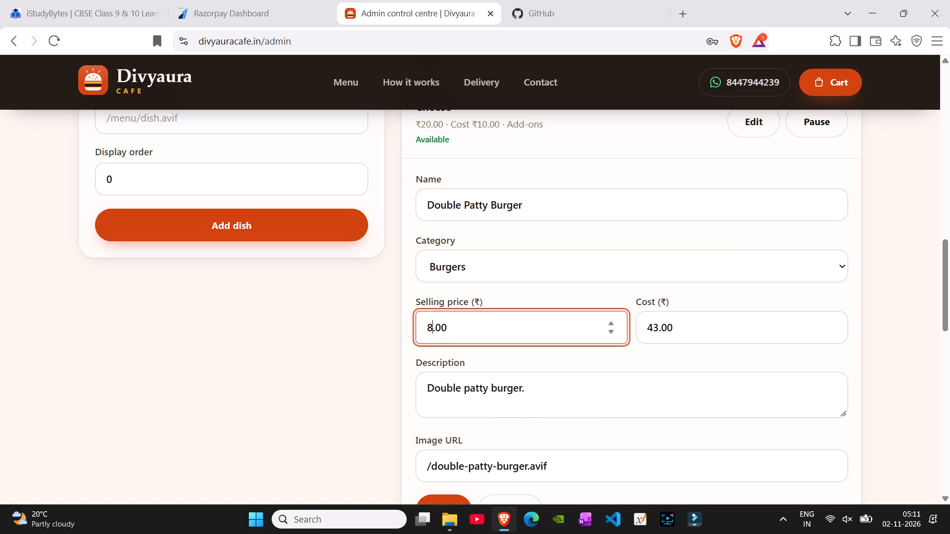
pyautogui.press('5')
# Step the Double Patty Burger's selling price up to exactly 85.00 rupees and save the dish.
pyautogui.click(432, 321)
pyautogui.scroll(-2, 432, 321)
pyautogui.press('Up')
pyautogui.press('Up')
pyautogui.press('Up')
pyautogui.press('Up')
pyautogui.press('Up')
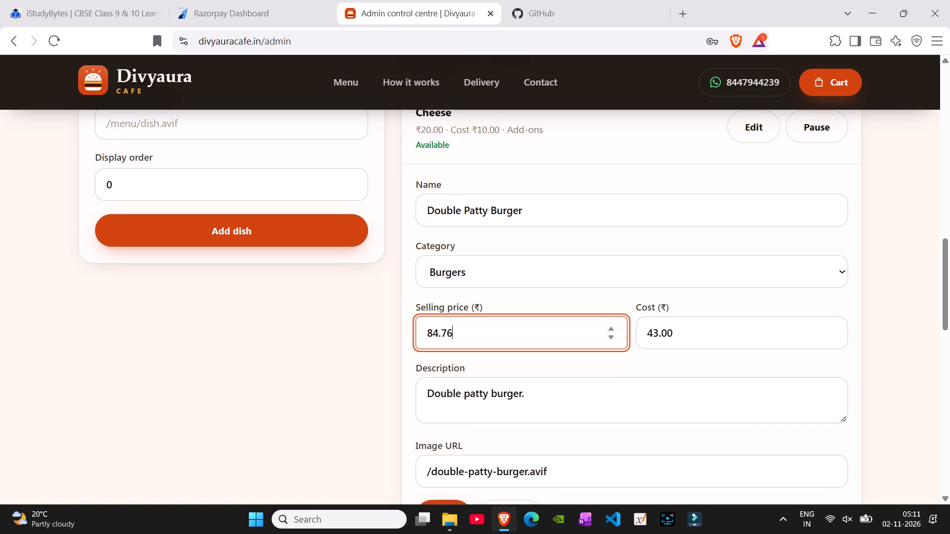
pyautogui.press('Up')
pyautogui.press('Up')
pyautogui.press('Up')
pyautogui.press('Up')
pyautogui.press('Up')
pyautogui.press('Up')
pyautogui.press('Up')
pyautogui.press('Up')
pyautogui.press('Up')
pyautogui.press('Up')
pyautogui.press('Up')
pyautogui.press('Up')
pyautogui.press('Up')
pyautogui.press('Up')
pyautogui.press('Up')
pyautogui.press('Up')
pyautogui.press('Up')
pyautogui.press('Up')
pyautogui.press('Up')
pyautogui.press('Up')
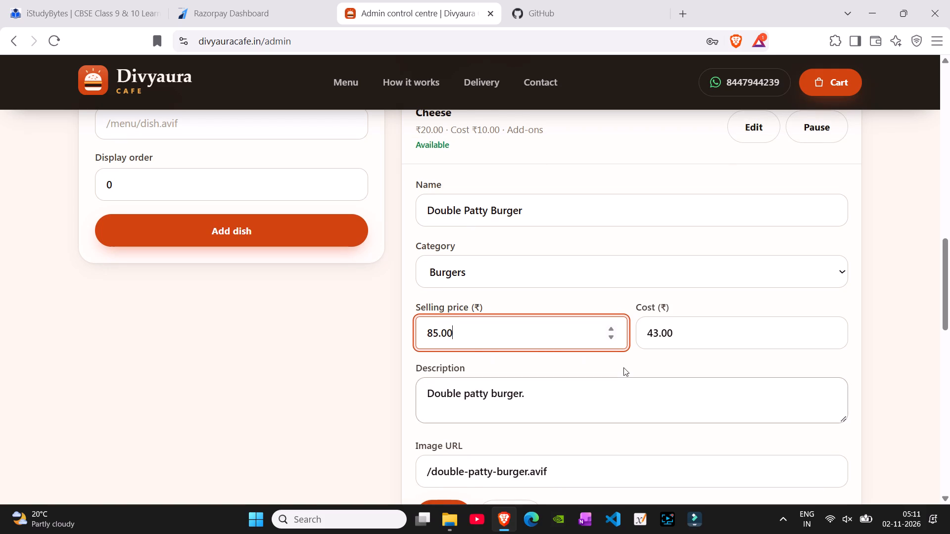
pyautogui.click(623, 367)
pyautogui.scroll(-3, 623, 367)
pyautogui.click(453, 390)
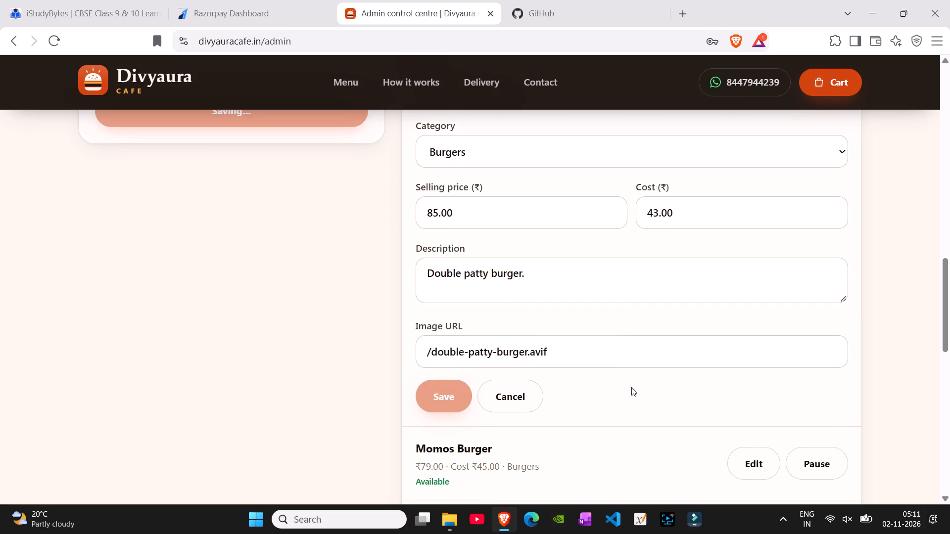
# Open the Fries add-on for editing, set its selling price to 49 rupees and save the dish.
pyautogui.scroll(3, 631, 387)
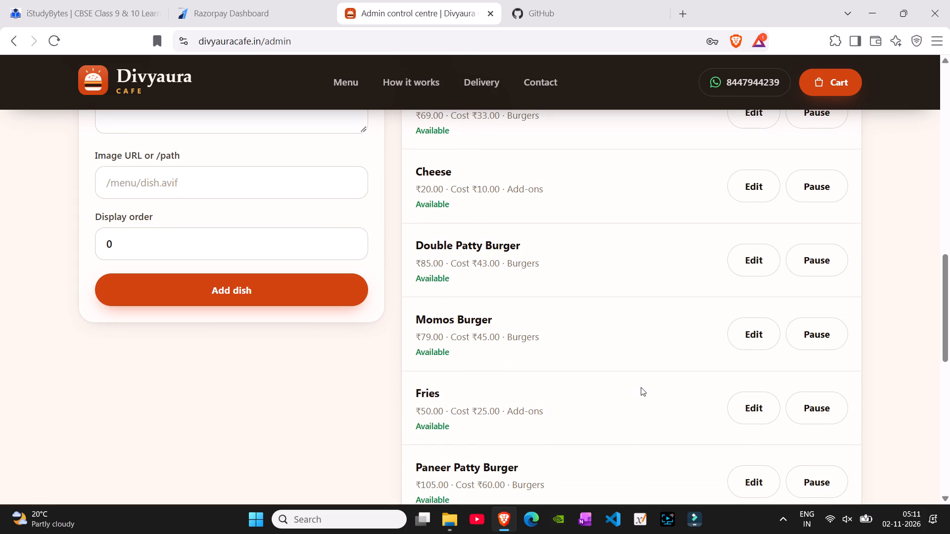
pyautogui.scroll(-1, 641, 387)
pyautogui.click(738, 362)
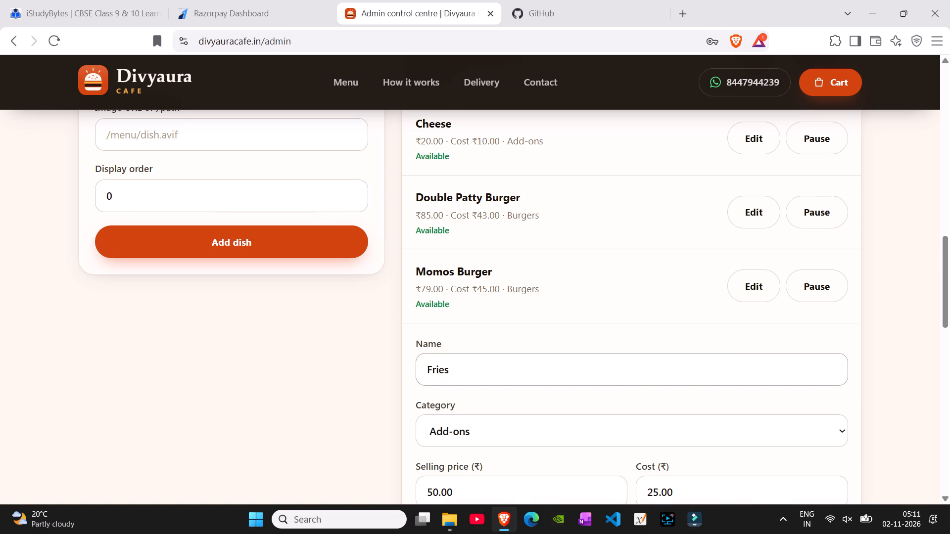
pyautogui.scroll(-2, 536, 429)
pyautogui.click(437, 400)
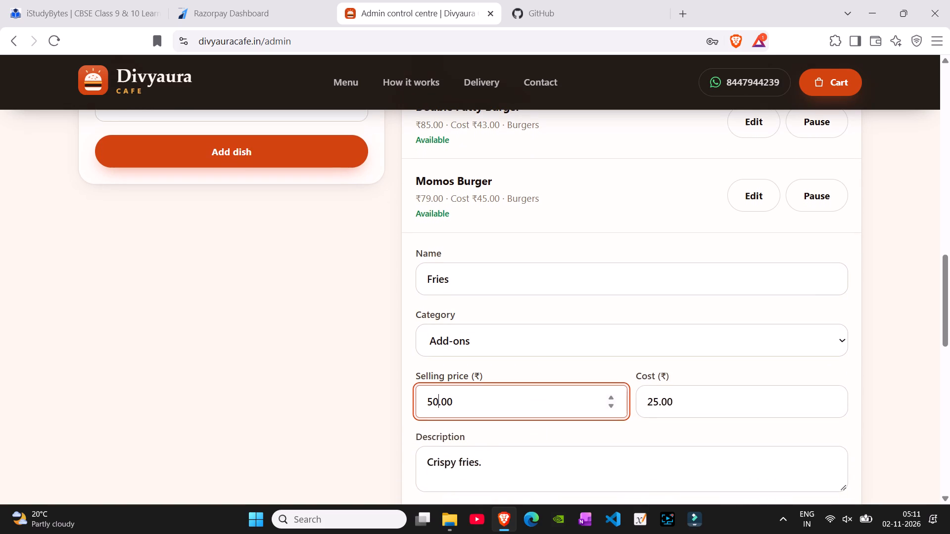
pyautogui.press('BackSpace')
pyautogui.press('BackSpace')
pyautogui.write('49')
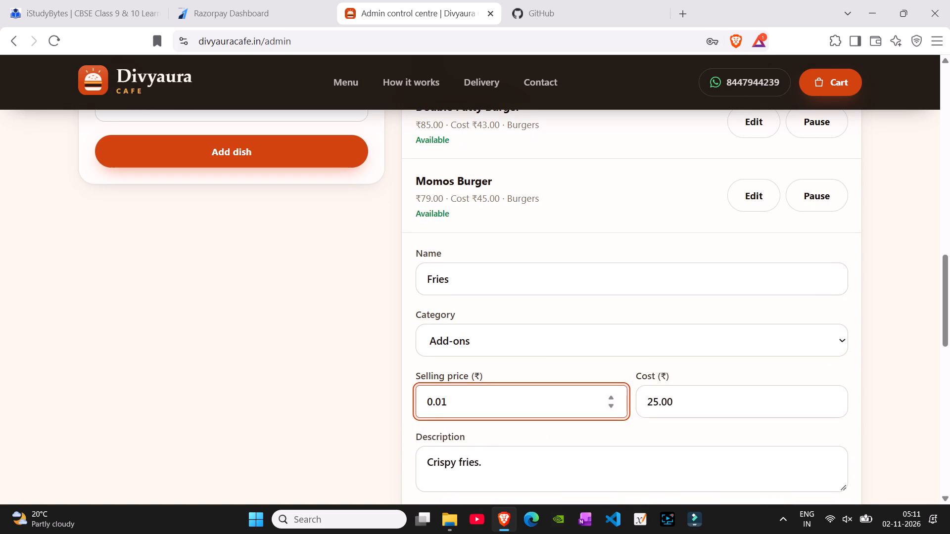
pyautogui.press('Left')
pyautogui.press('Left')
pyautogui.press('Left')
pyautogui.press('Left')
pyautogui.press('Left')
pyautogui.press('Left')
pyautogui.press('Left')
pyautogui.press('Left')
pyautogui.press('Left')
pyautogui.press('Left')
pyautogui.press('pageup')
pyautogui.scroll(-3, 437, 400)
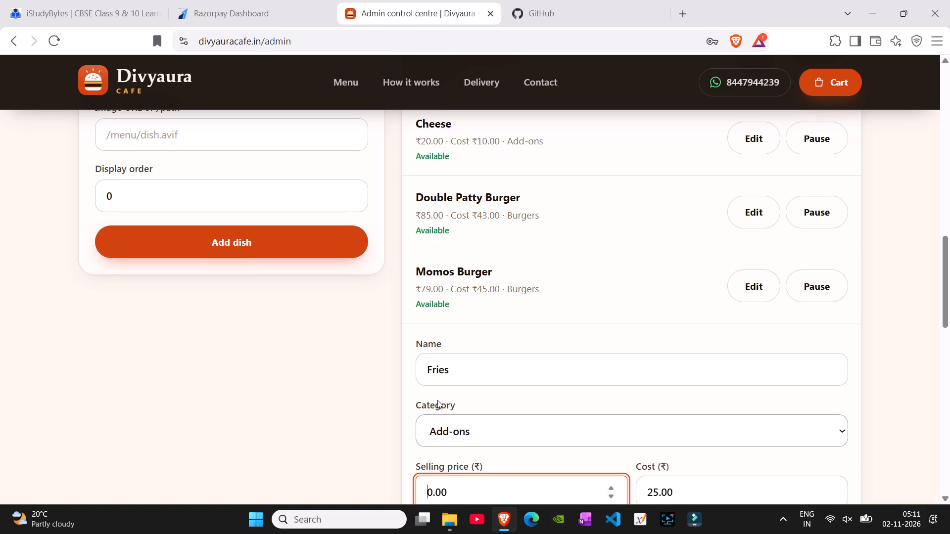
pyautogui.write('49')
pyautogui.press('Right')
pyautogui.press('BackSpace')
pyautogui.scroll(-2, 437, 400)
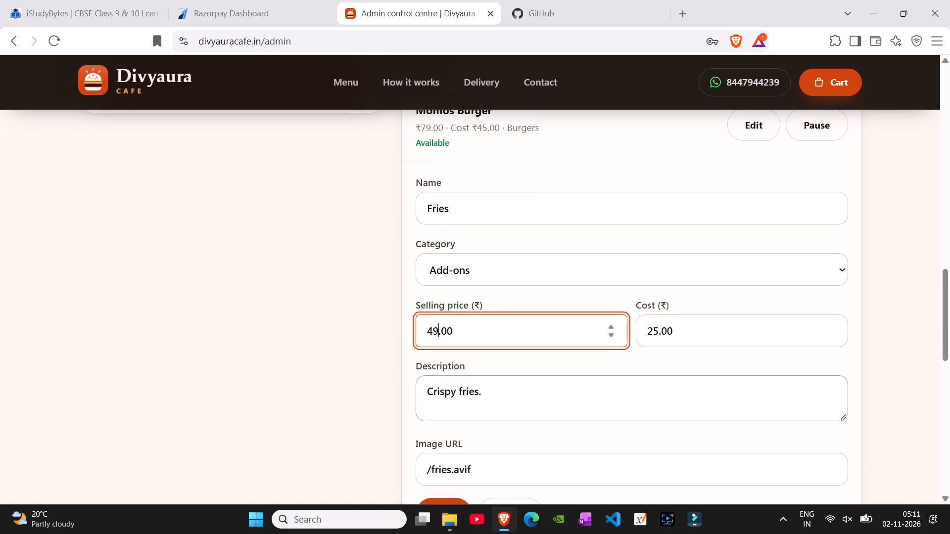
pyautogui.scroll(-1, 656, 329)
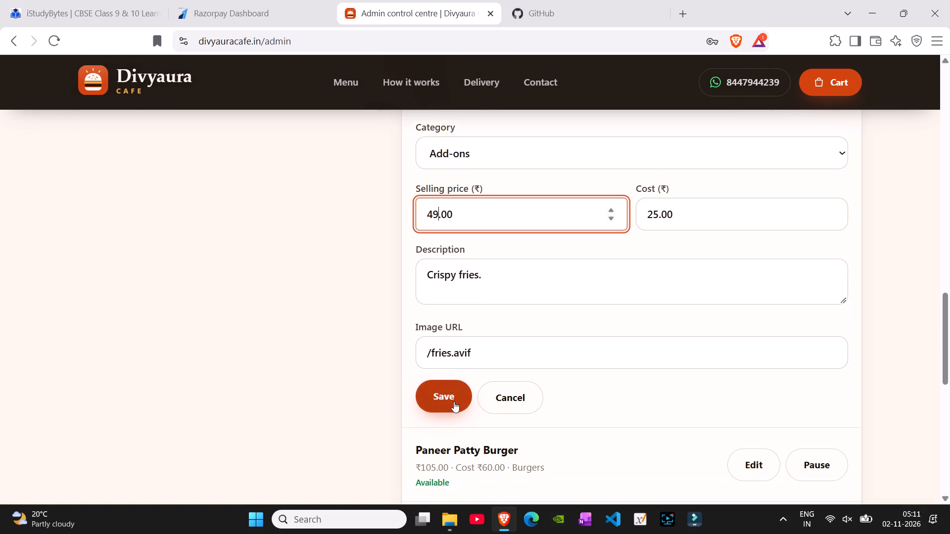
pyautogui.click(454, 401)
# Open the Paneer Patty Burger for editing, set its selling price to 99 rupees and save the dish.
pyautogui.hscroll(1, 454, 401)
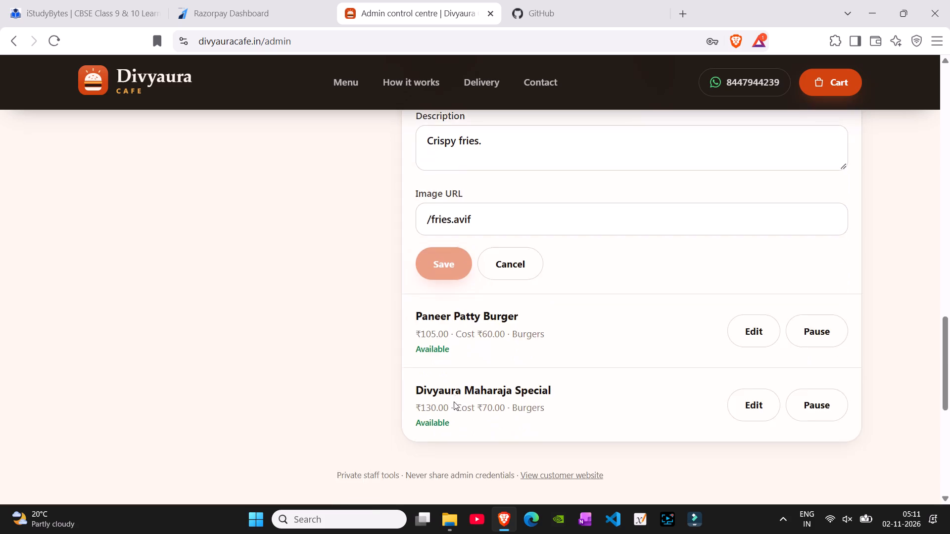
pyautogui.hscroll(1, 454, 401)
pyautogui.scroll(3, 454, 401)
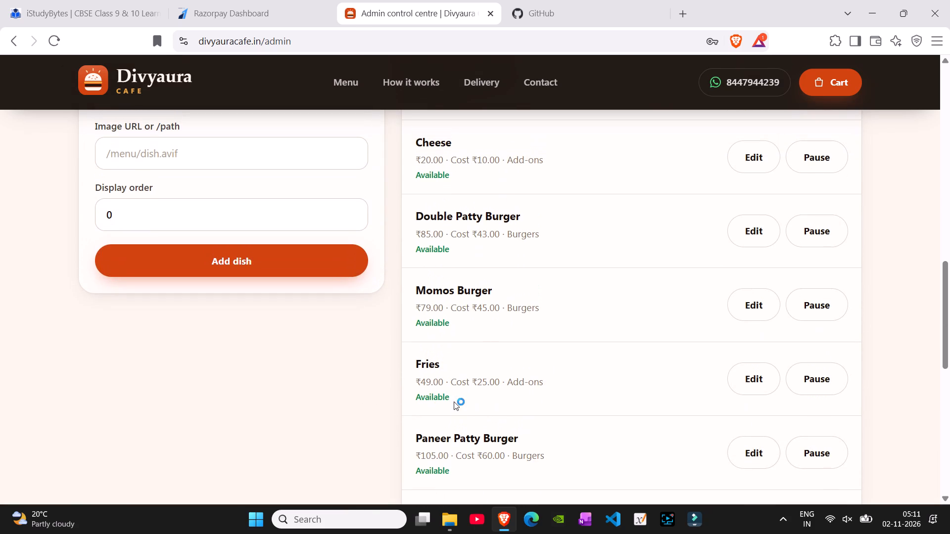
pyautogui.scroll(-1, 454, 401)
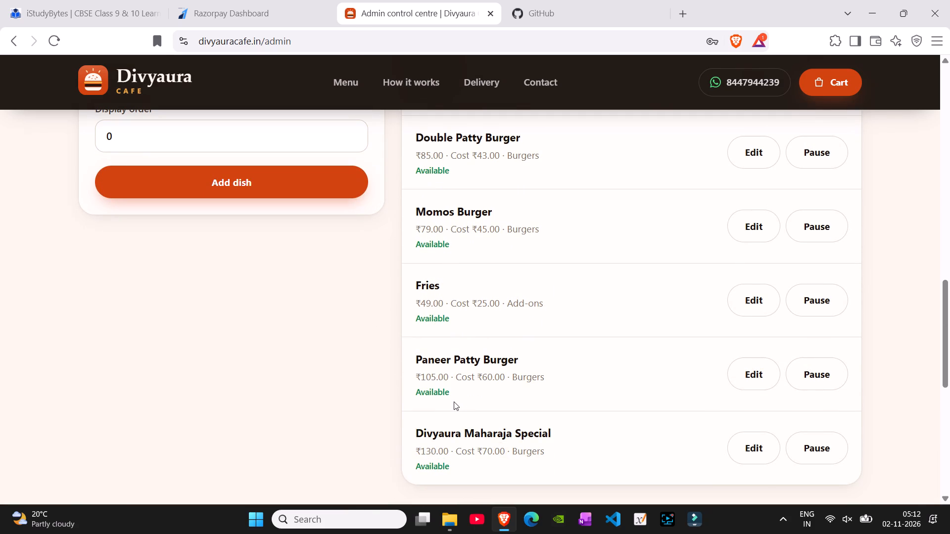
pyautogui.scroll(-1, 454, 401)
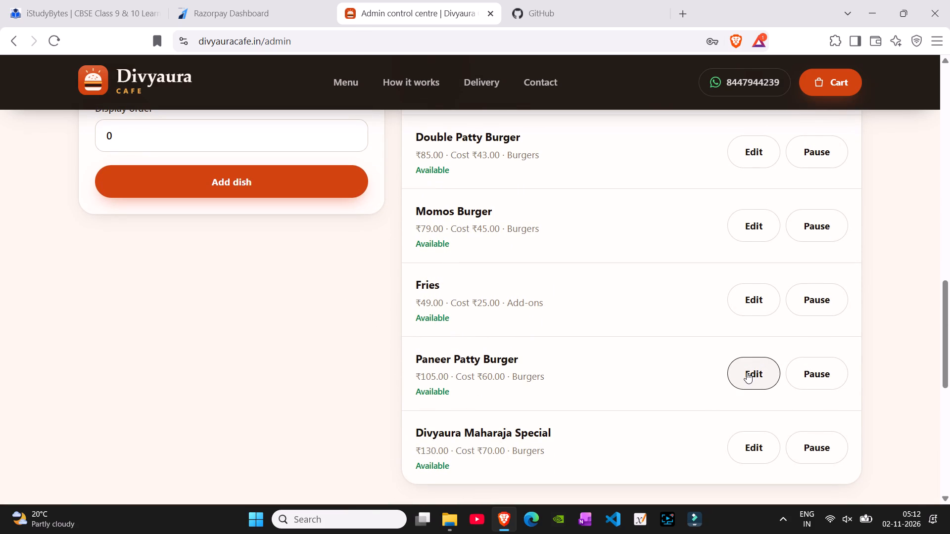
pyautogui.click(747, 372)
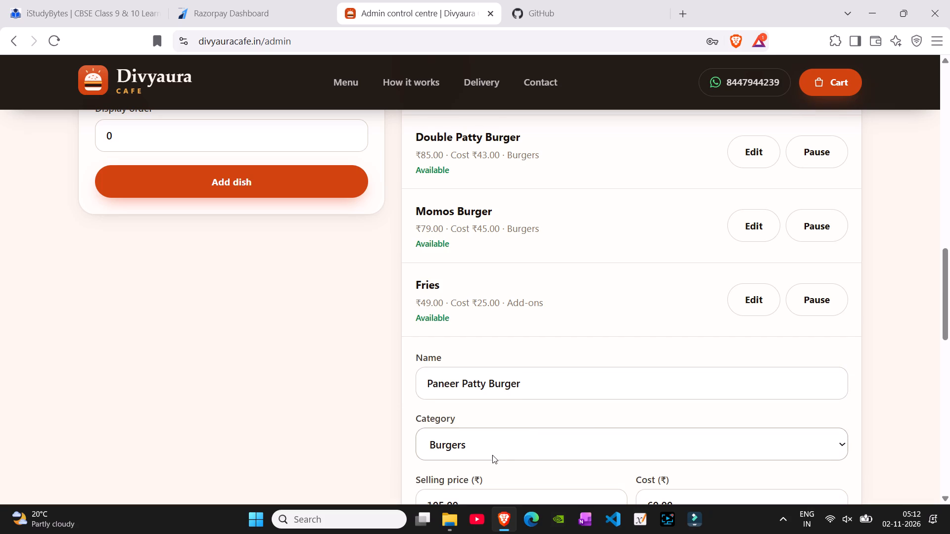
pyautogui.scroll(-1, 492, 455)
pyautogui.click(441, 439)
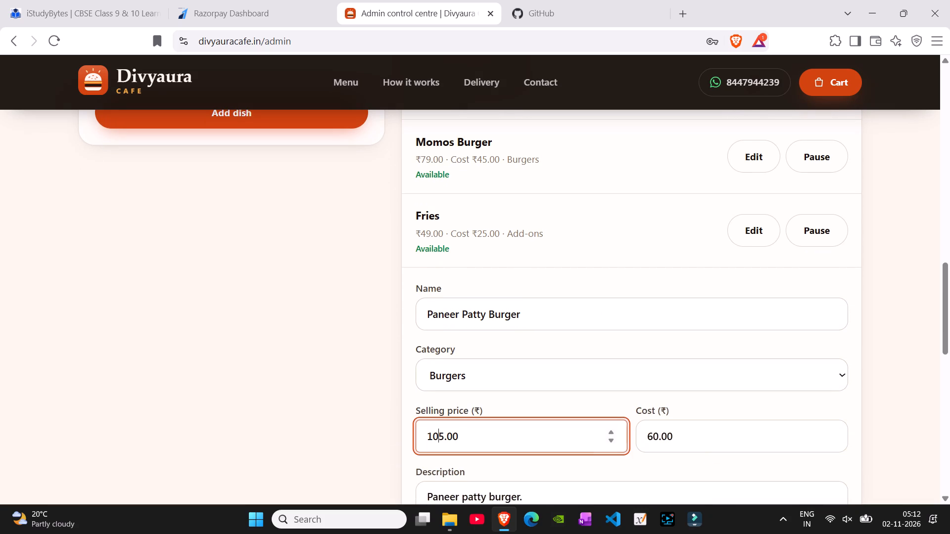
pyautogui.press('BackSpace')
pyautogui.press('BackSpace')
pyautogui.press('Right')
pyautogui.press('BackSpace')
pyautogui.press('Left')
pyautogui.press('Left')
pyautogui.press('Left')
pyautogui.press('BackSpace')
pyautogui.press('Left')
pyautogui.press('Left')
pyautogui.press('Left')
pyautogui.press('Left')
pyautogui.press('Left')
pyautogui.write('99')
pyautogui.press('Right')
pyautogui.press('BackSpace')
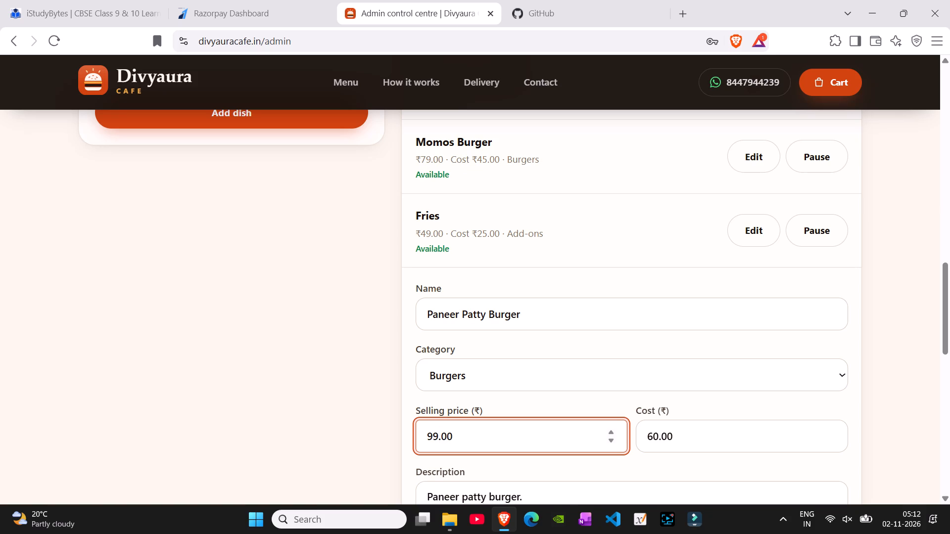
pyautogui.click(328, 478)
pyautogui.scroll(-1, 328, 478)
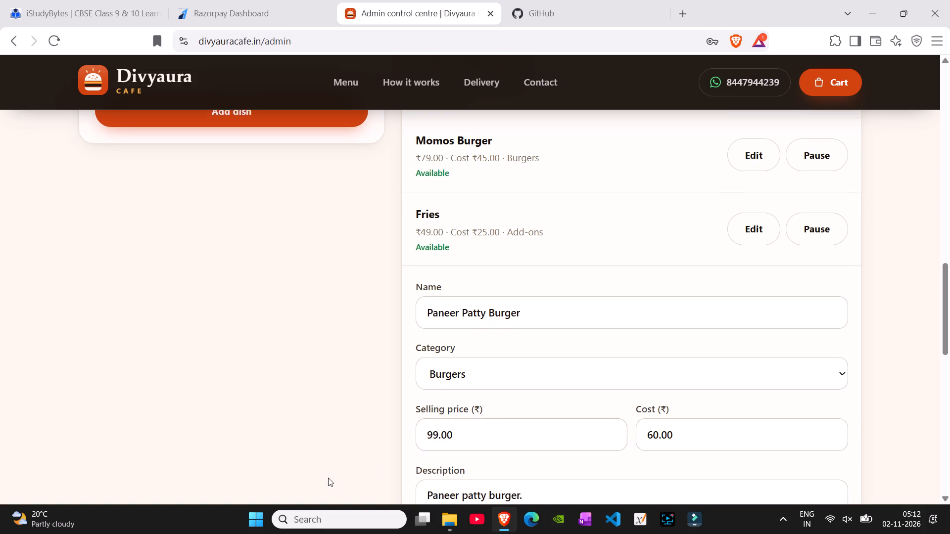
pyautogui.scroll(-3, 328, 478)
pyautogui.click(442, 441)
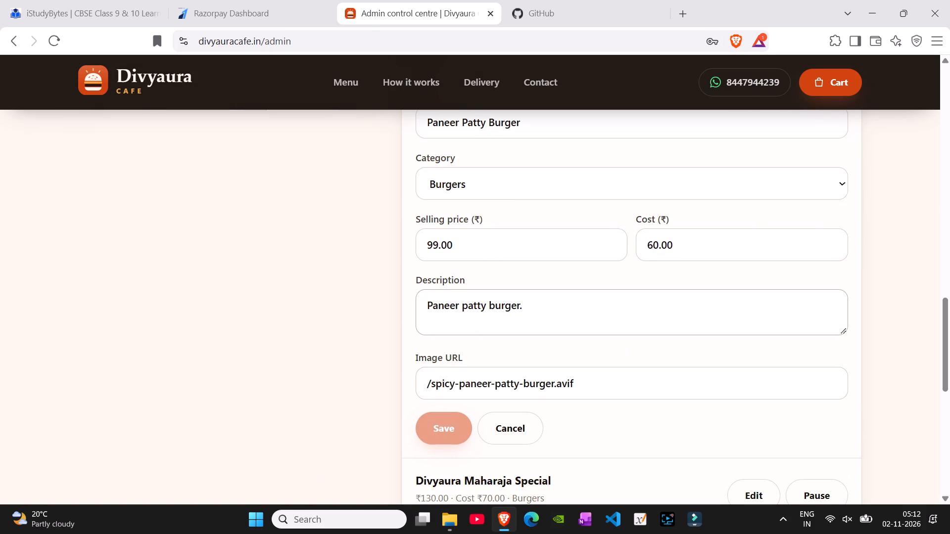
# Open the cafe's customer home page by removing the admin path from the divyauracafe.in address.
pyautogui.scroll(6, 671, 325)
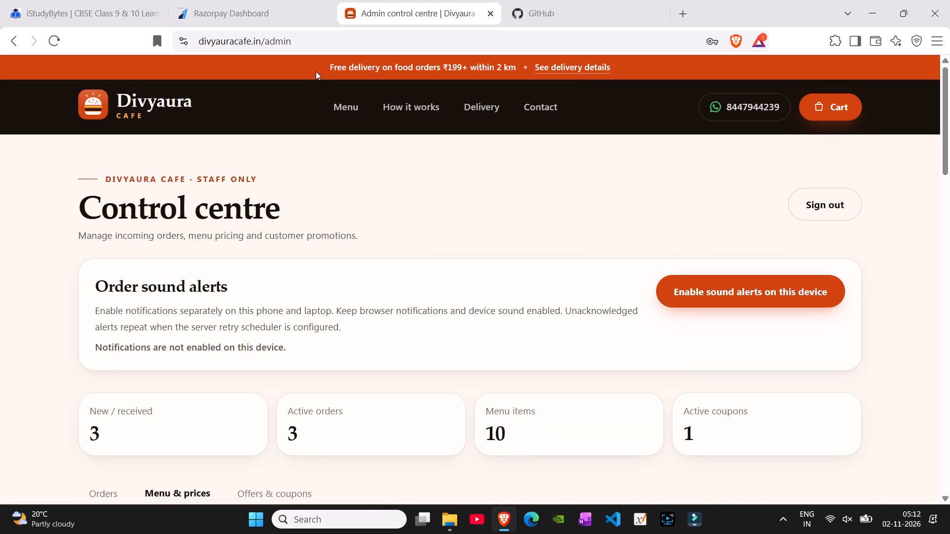
pyautogui.moveTo(303, 42); pyautogui.dragTo(268, 47)
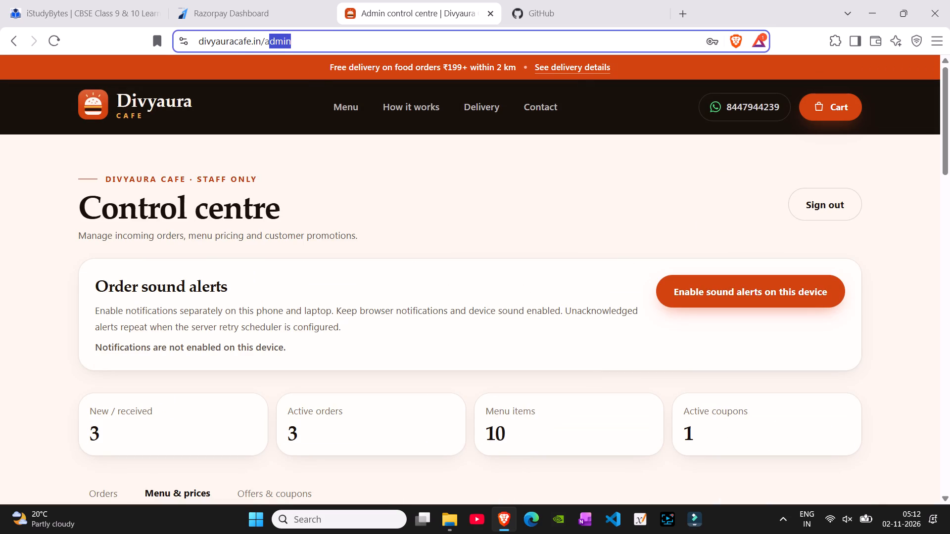
pyautogui.press('BackSpace')
pyautogui.press('BackSpace')
pyautogui.press('Return')
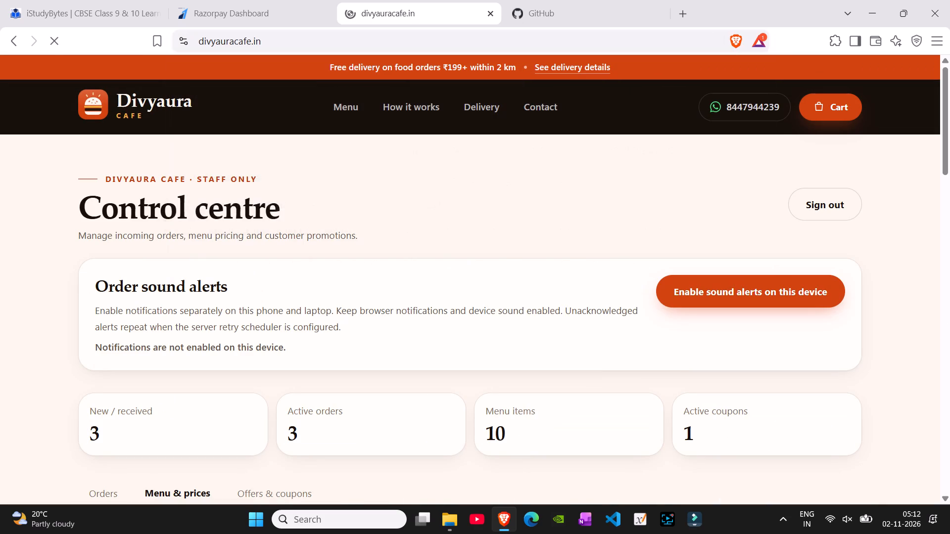
# Examine the prices and images of the signature burgers, including the Momos Burger and Paneer Patty Burger, on the customer home page.
pyautogui.scroll(-8, 292, 232)
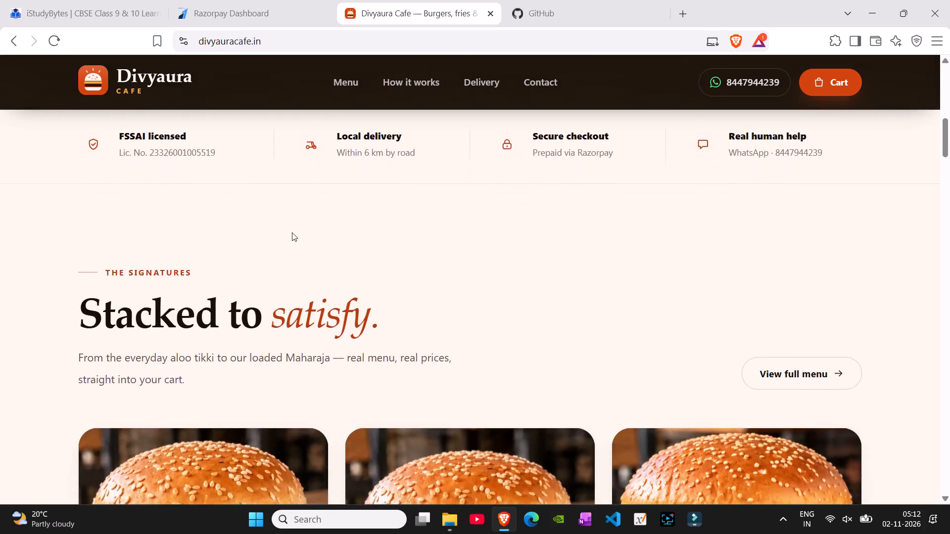
pyautogui.scroll(-3, 292, 232)
pyautogui.scroll(6, 292, 232)
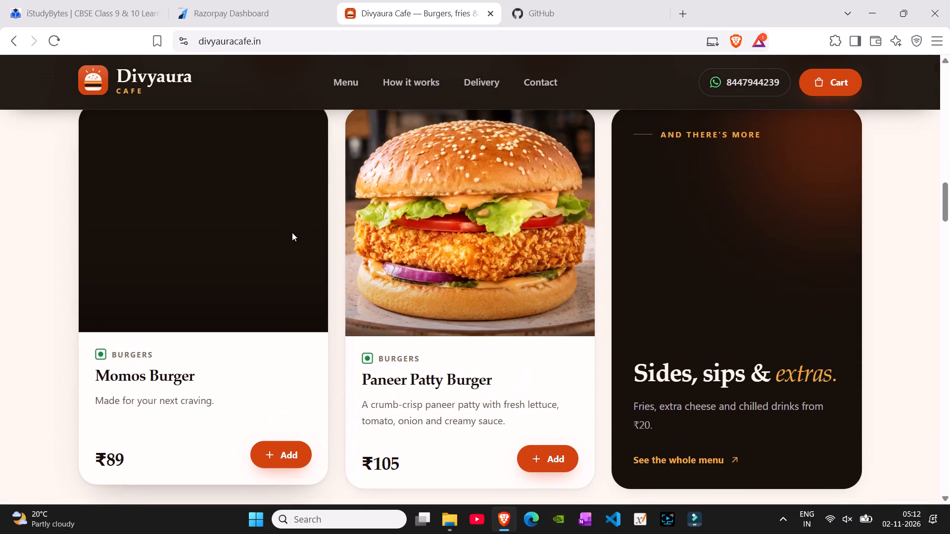
pyautogui.scroll(1, 292, 232)
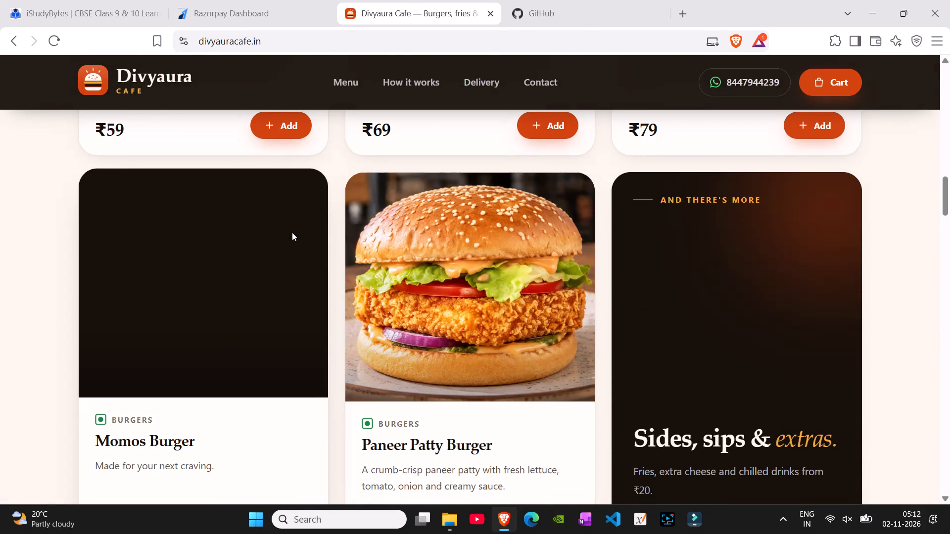
pyautogui.scroll(2, 292, 232)
pyautogui.scroll(-1, 292, 232)
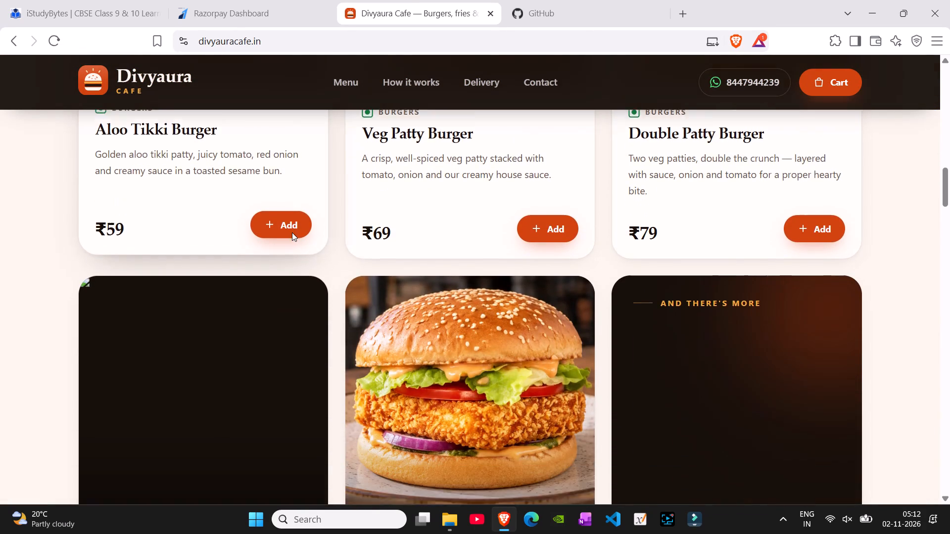
pyautogui.scroll(-1, 292, 232)
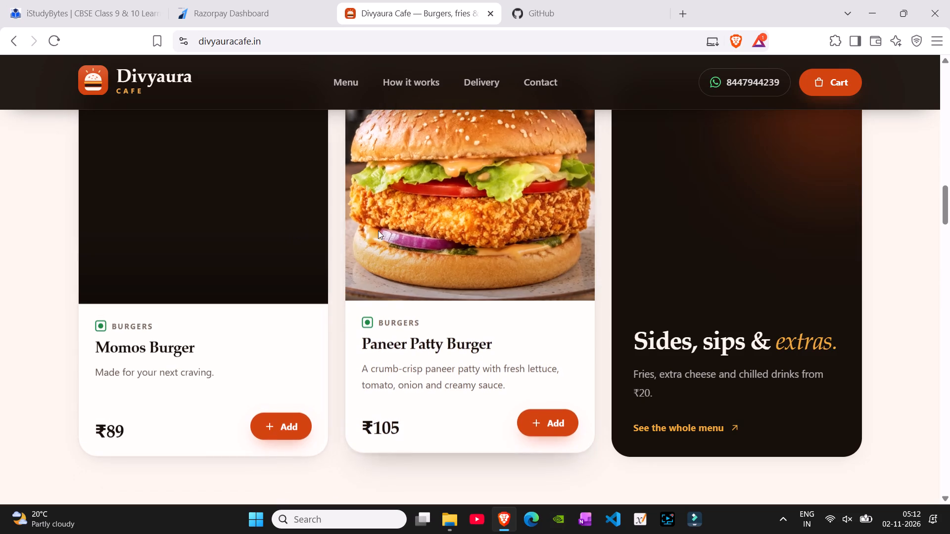
pyautogui.scroll(3, 378, 230)
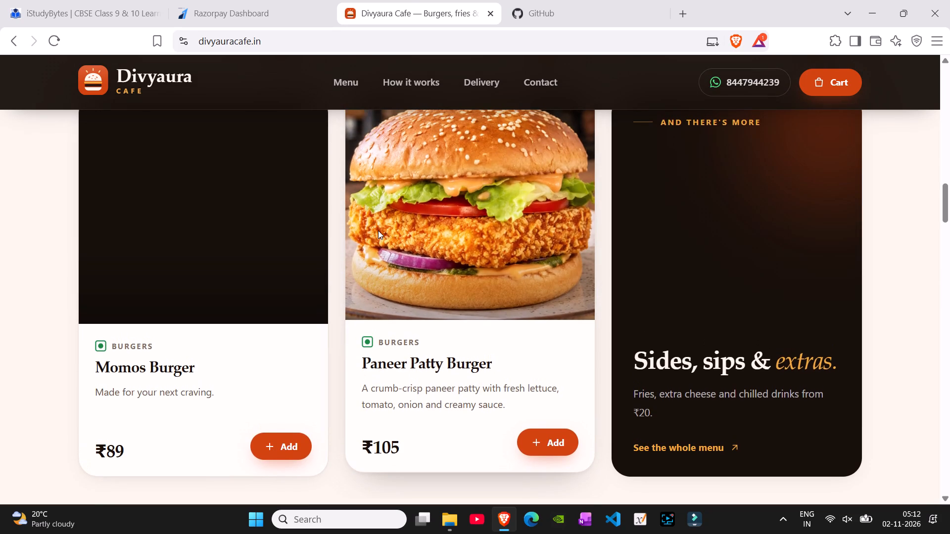
pyautogui.scroll(3, 378, 230)
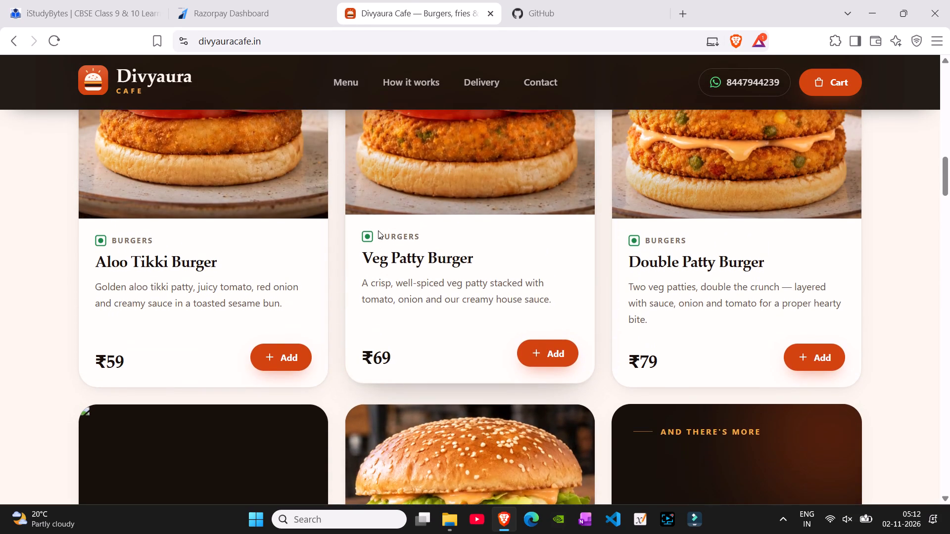
pyautogui.scroll(-1, 378, 230)
pyautogui.hscroll(1, 378, 230)
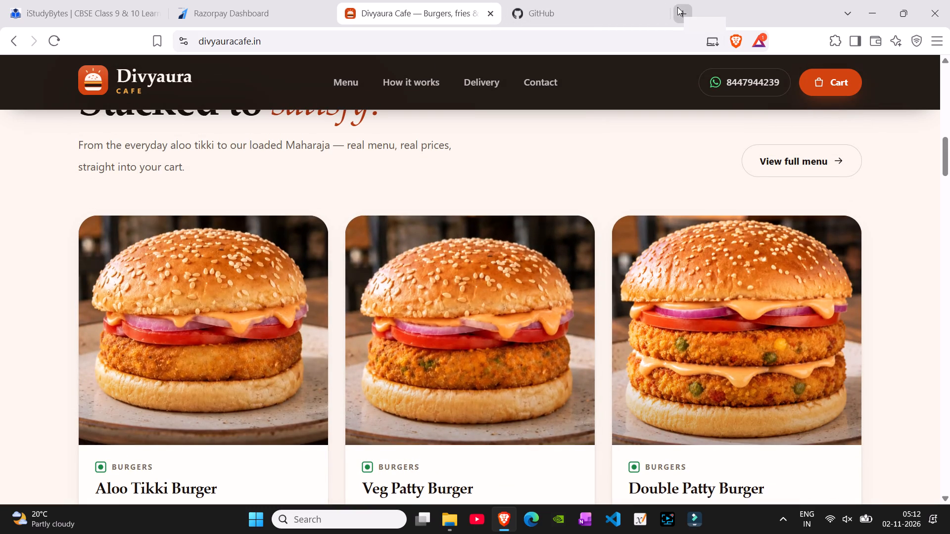
# Switch to GitHub and open the file upload page for the public folder of the divyaura-cafe repository.
pyautogui.click(616, 0)
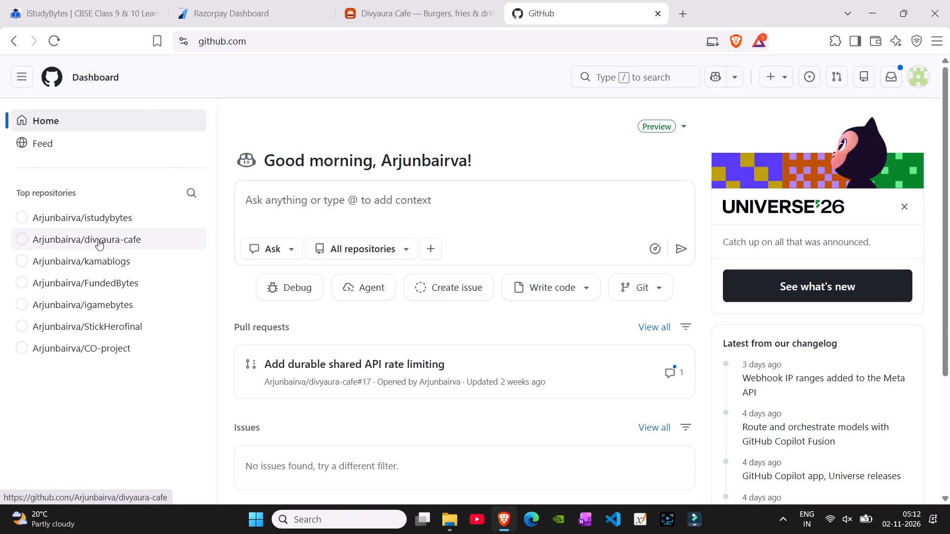
pyautogui.click(98, 239)
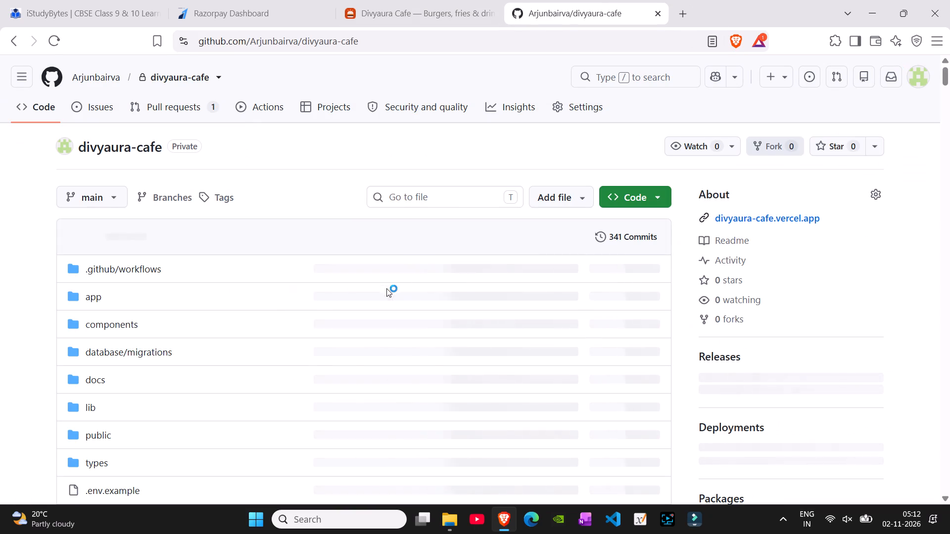
pyautogui.scroll(-2, 217, 333)
pyautogui.click(100, 357)
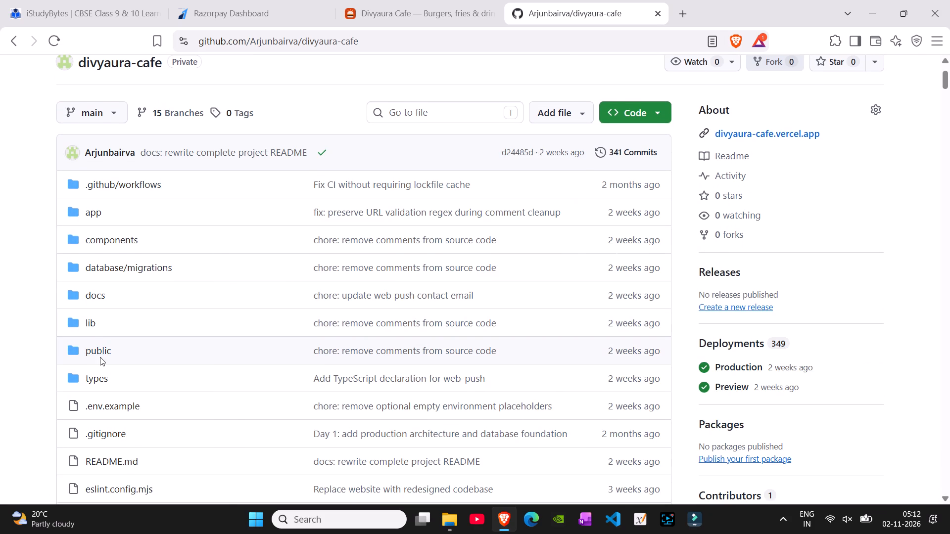
pyautogui.click(100, 355)
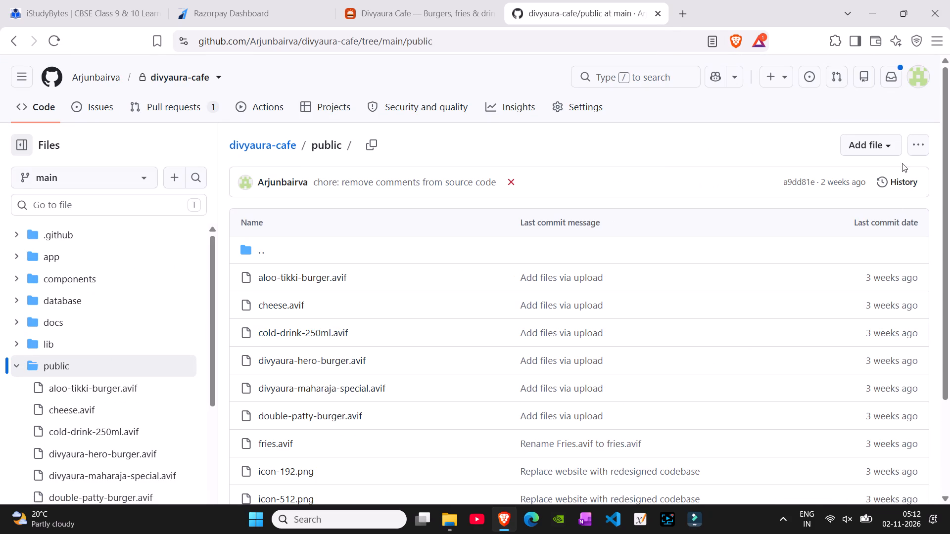
pyautogui.click(882, 138)
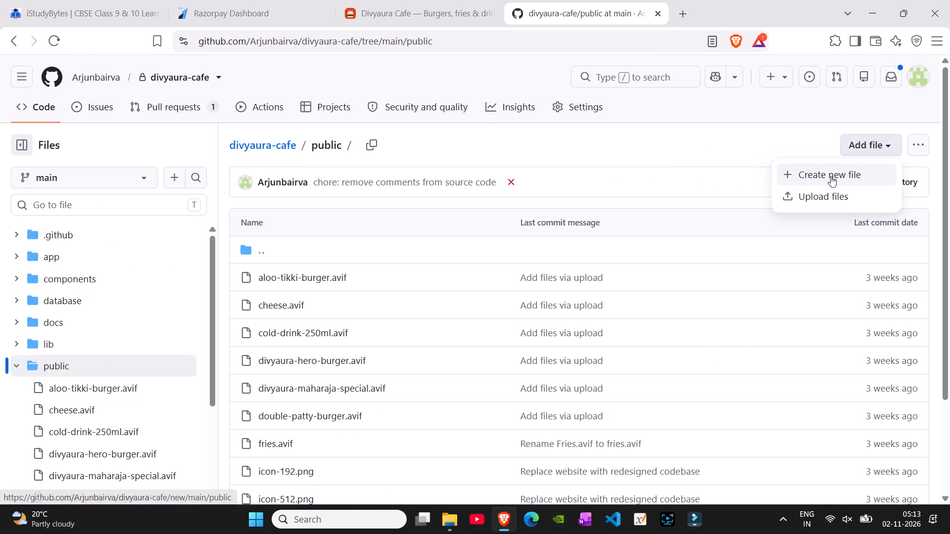
pyautogui.click(824, 187)
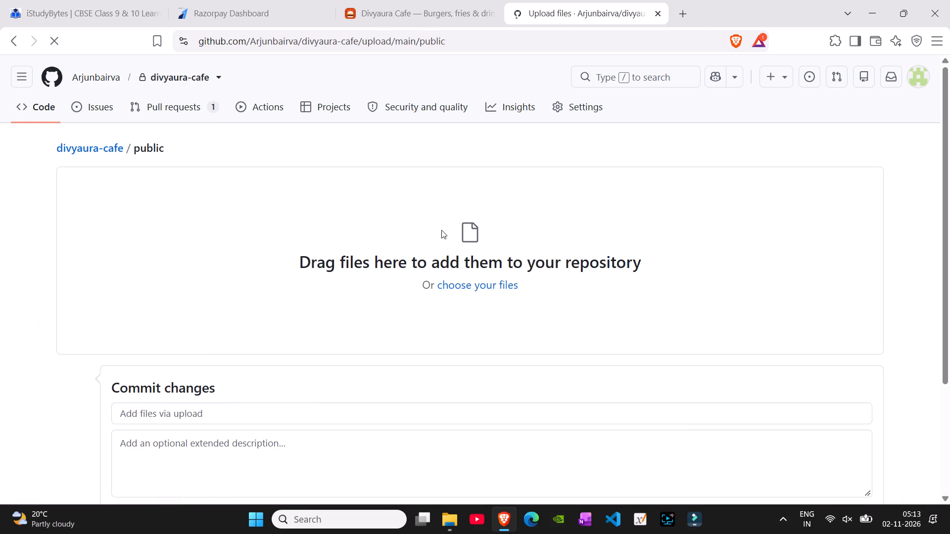
# Open the file chooser for the upload and rename the Sesame Momo Burger with Creamy Sauce image in Downloads as momoburger.
pyautogui.click(486, 280)
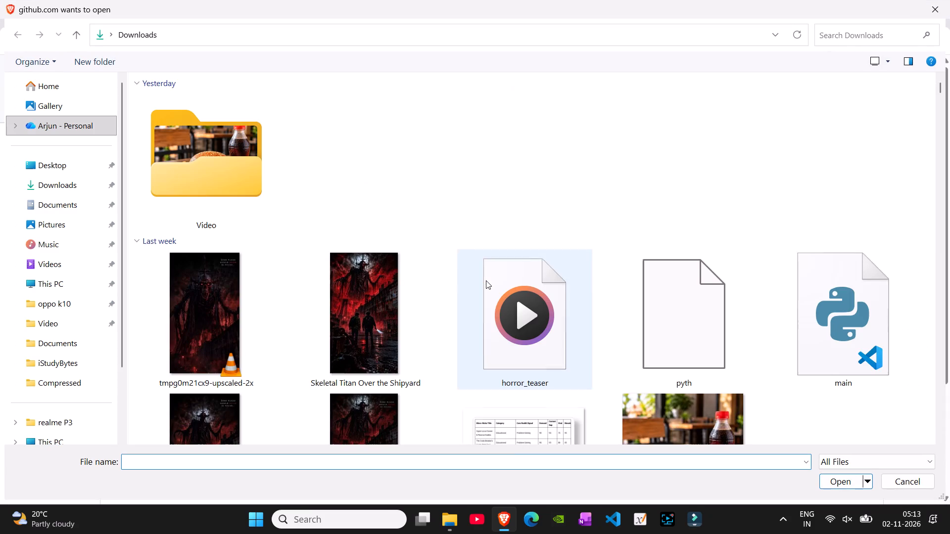
pyautogui.scroll(-1, 291, 252)
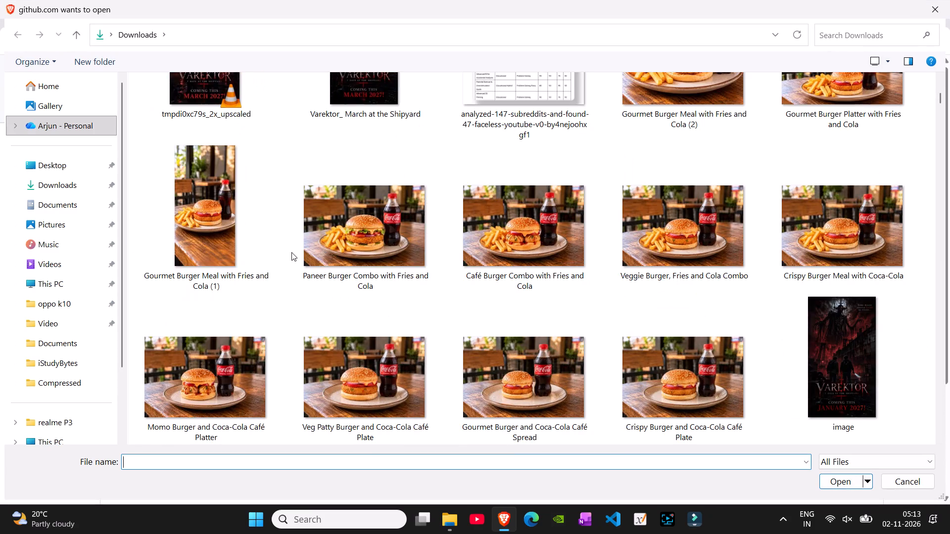
pyautogui.scroll(-2, 291, 252)
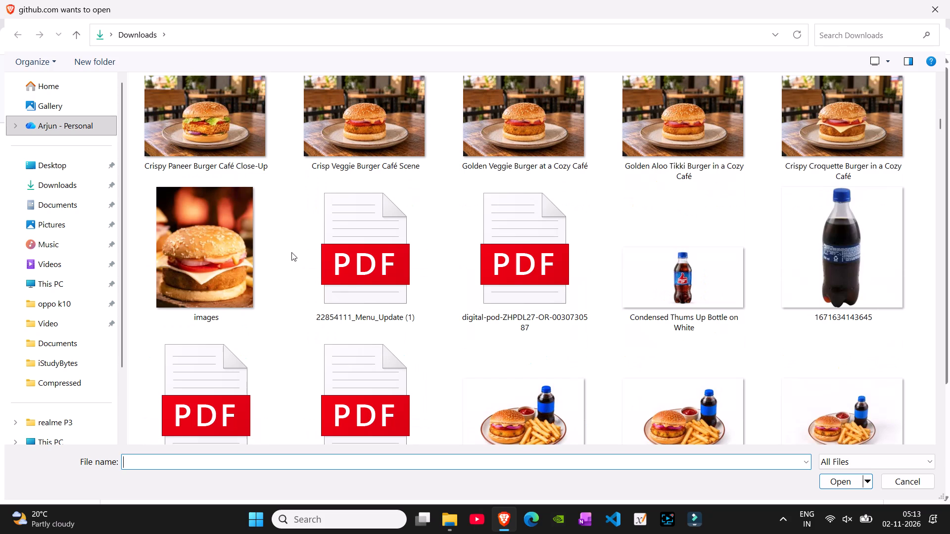
pyautogui.scroll(-2, 291, 252)
pyautogui.scroll(2, 291, 252)
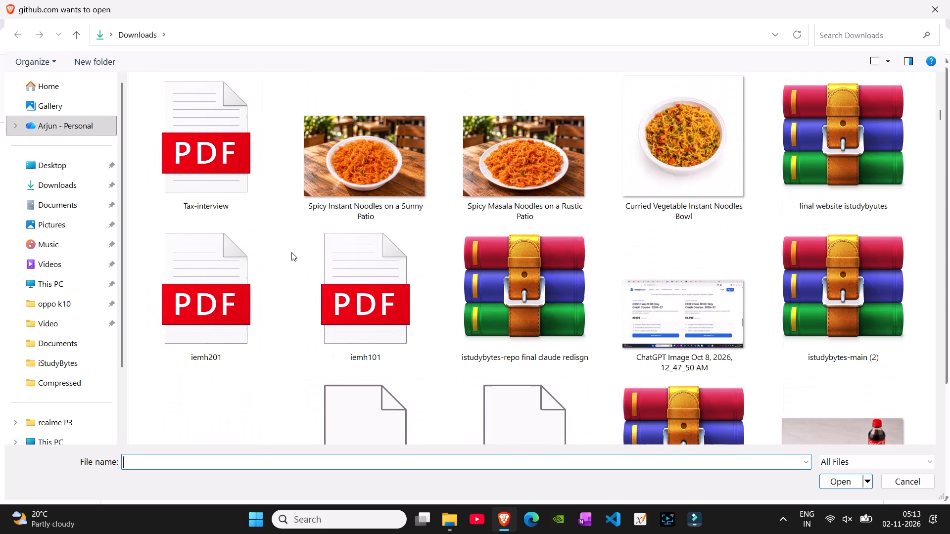
pyautogui.scroll(2, 291, 252)
pyautogui.click(840, 202)
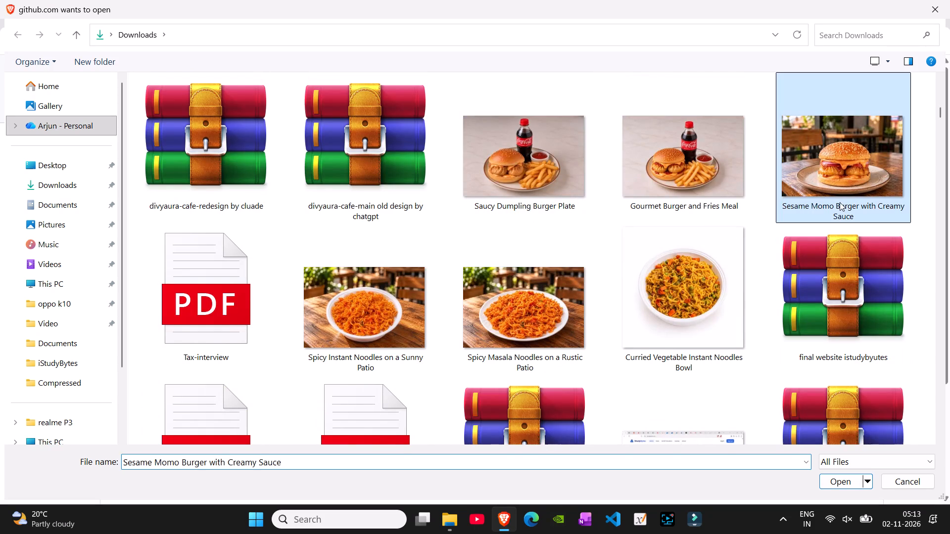
pyautogui.click(840, 202)
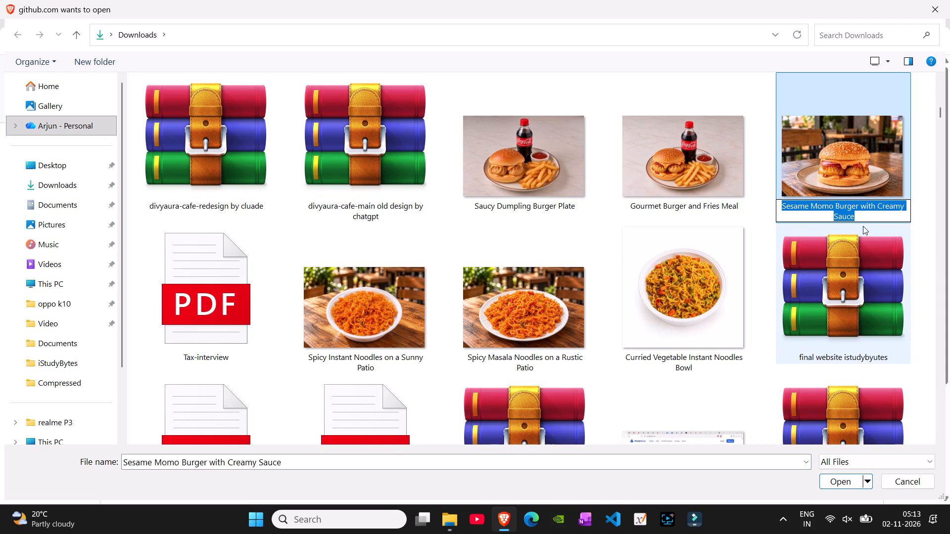
pyautogui.write('momo')
pyautogui.press('space')
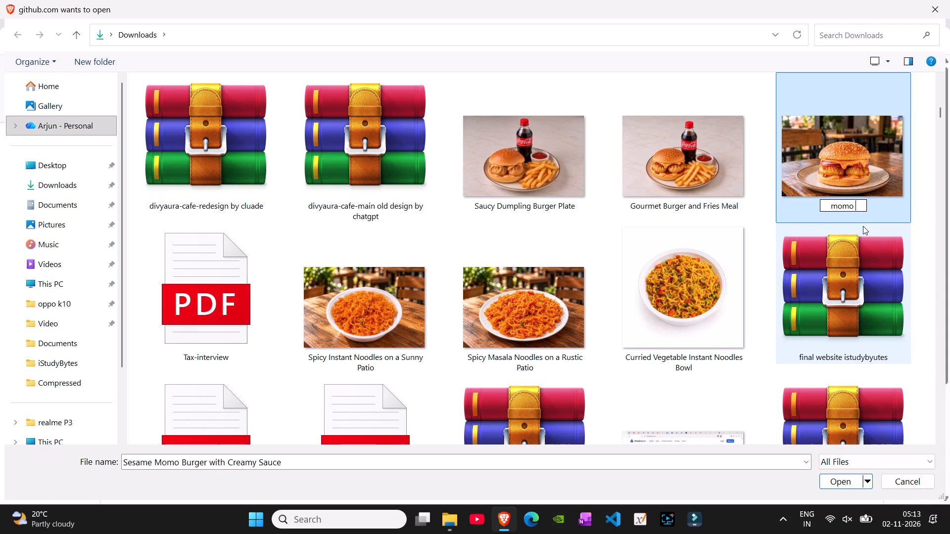
pyautogui.press('b')
pyautogui.press('BackSpace')
pyautogui.press('BackSpace')
pyautogui.press('BackSpace')
pyautogui.write('oburger')
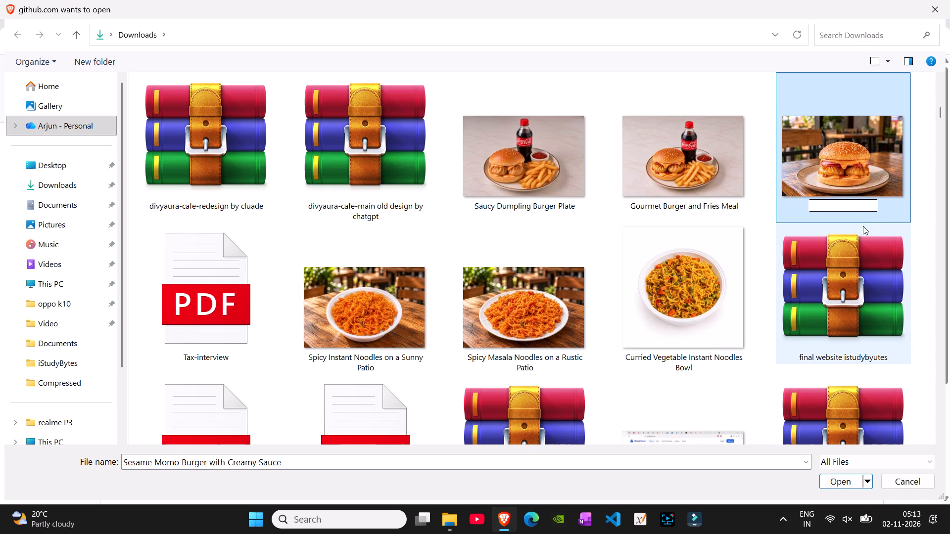
pyautogui.press('Return')
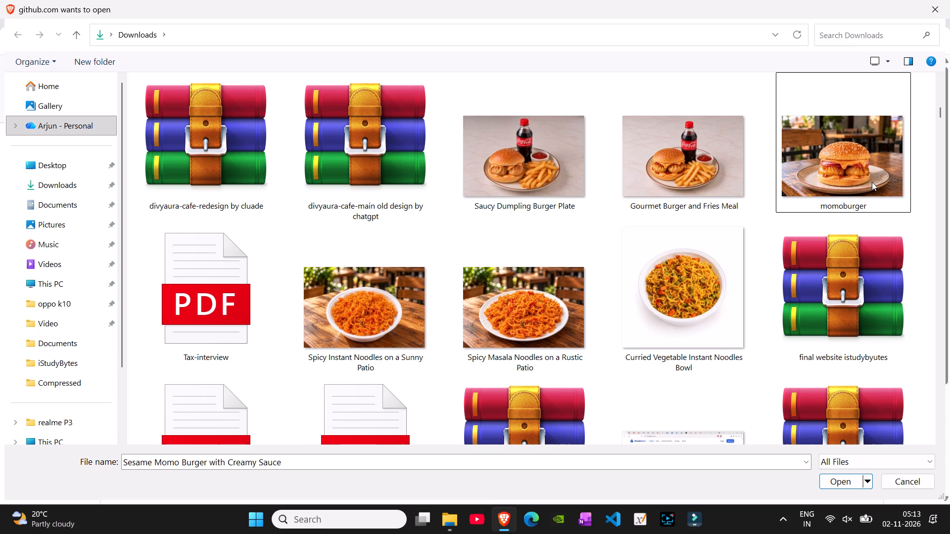
# Examine the existing burger images in the Downloads folder and its Video subfolder, checking the format and dimensions of the veg-patty-burger image.
pyautogui.scroll(-1, 816, 310)
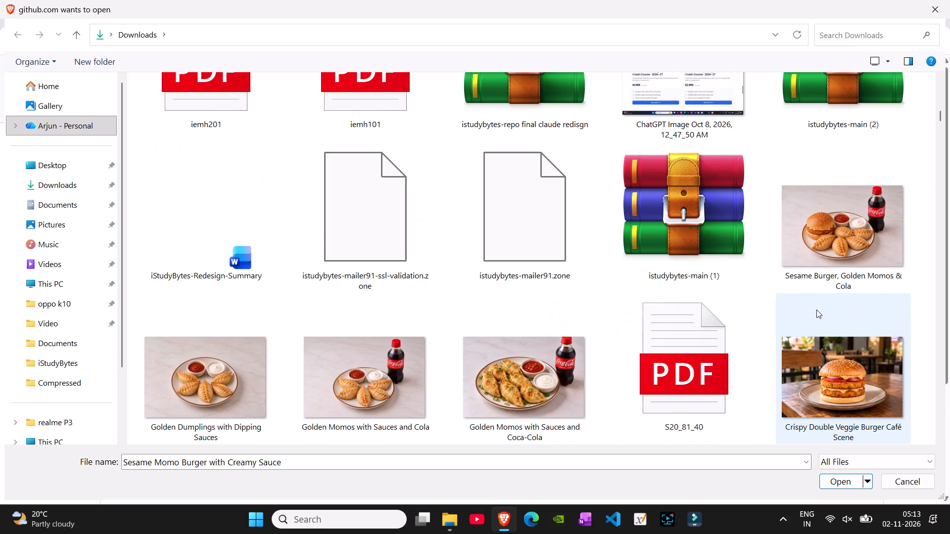
pyautogui.scroll(-1, 816, 310)
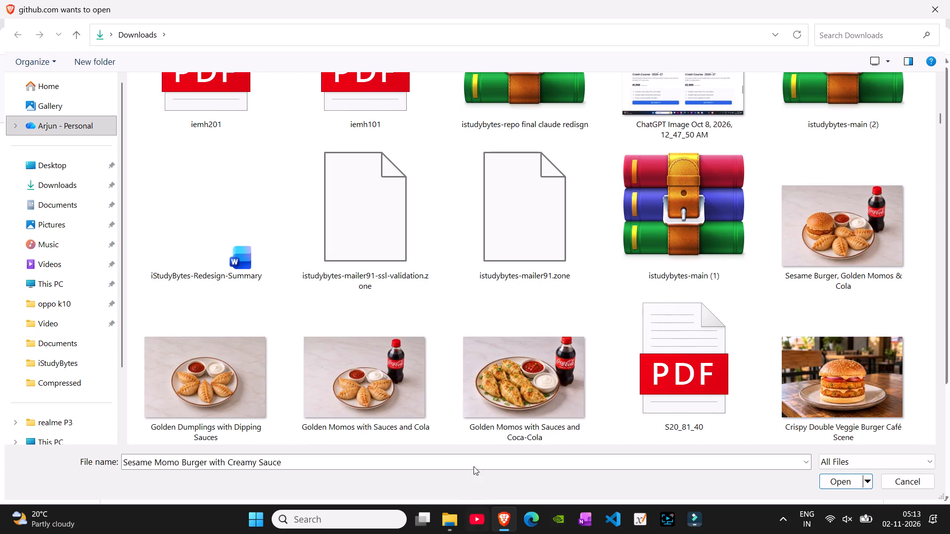
pyautogui.scroll(-1, 485, 424)
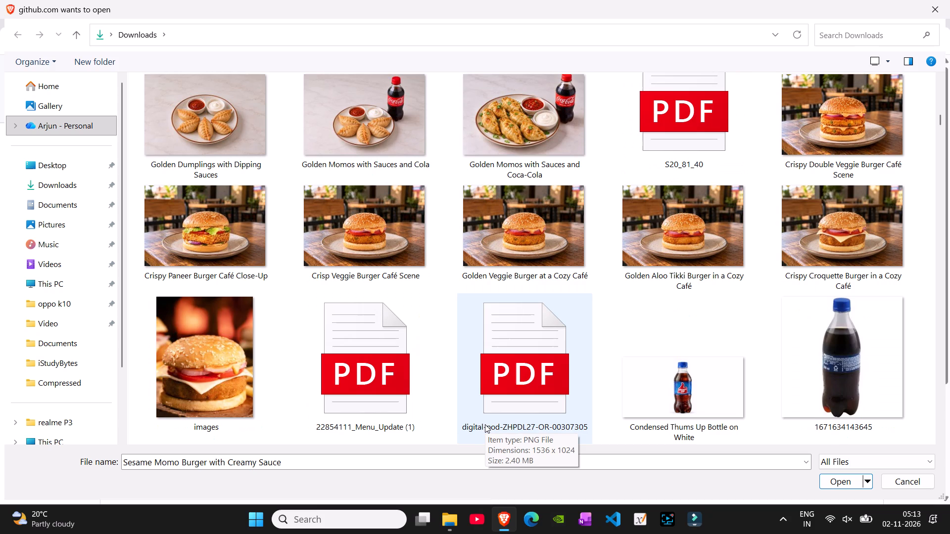
pyautogui.scroll(1, 376, 272)
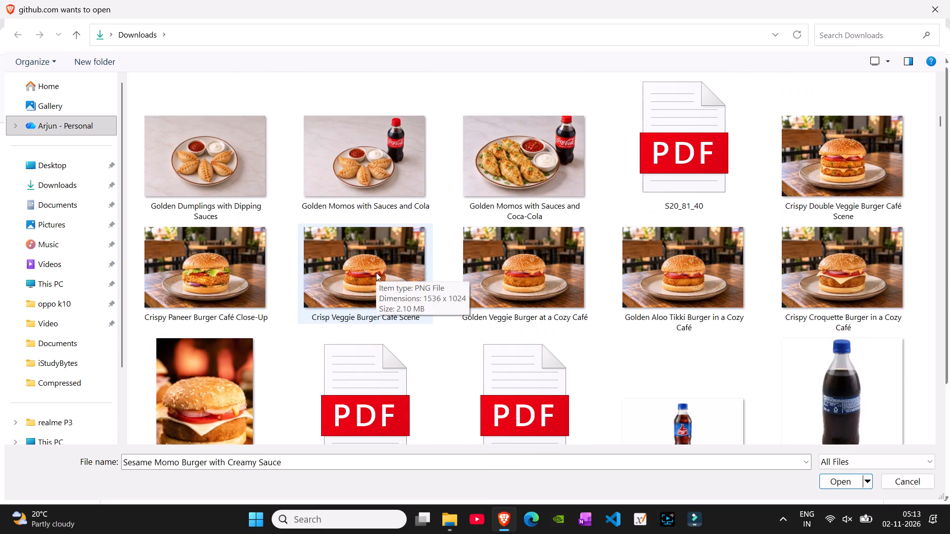
pyautogui.scroll(2, 376, 272)
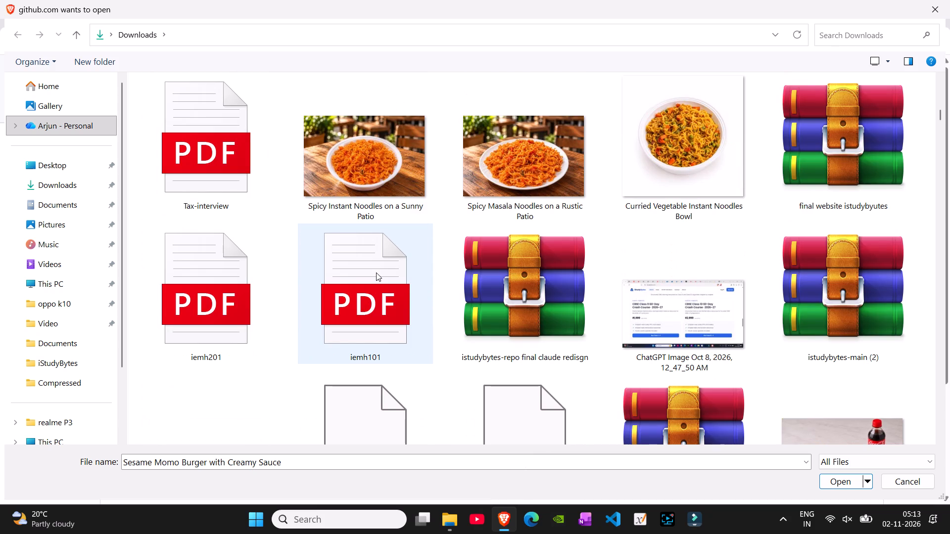
pyautogui.scroll(1, 376, 272)
pyautogui.click(23, 192)
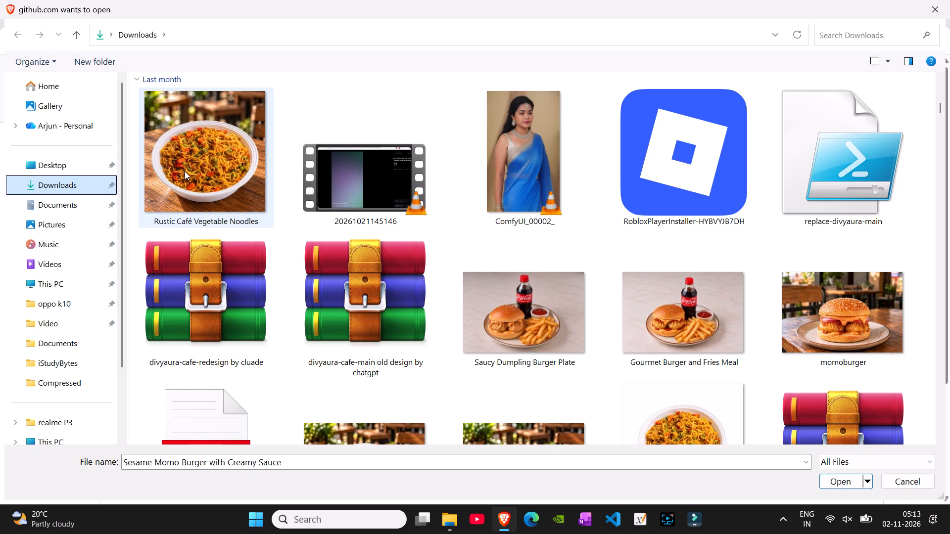
pyautogui.doubleClick(78, 179)
pyautogui.doubleClick(202, 194)
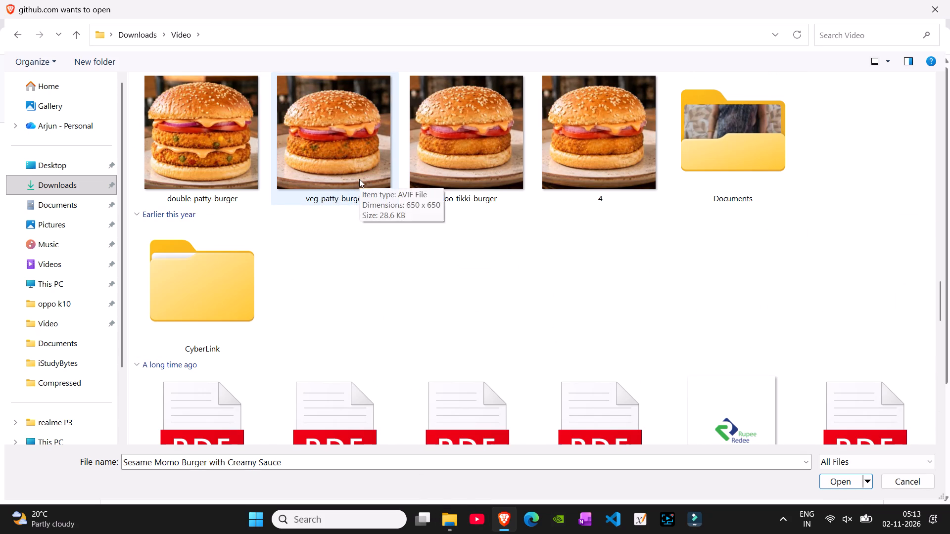
pyautogui.click(494, 443)
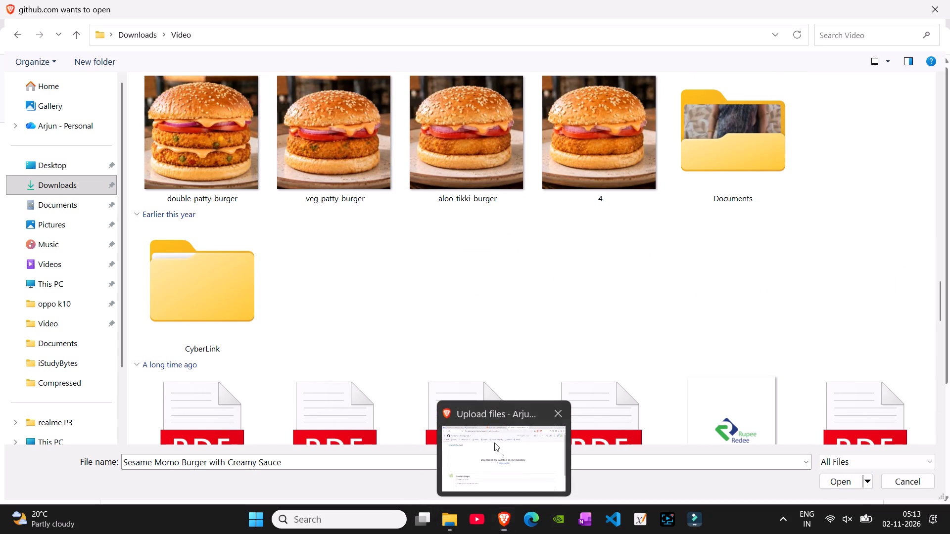
# Switch to Microsoft Edge and search the web for "jpg to avif".
pyautogui.click(525, 532)
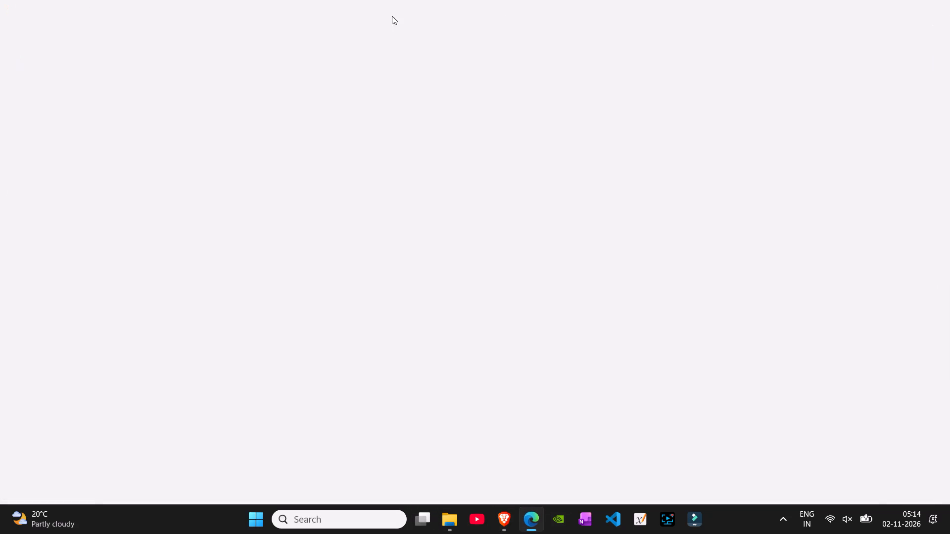
pyautogui.write('av')
pyautogui.press('BackSpace')
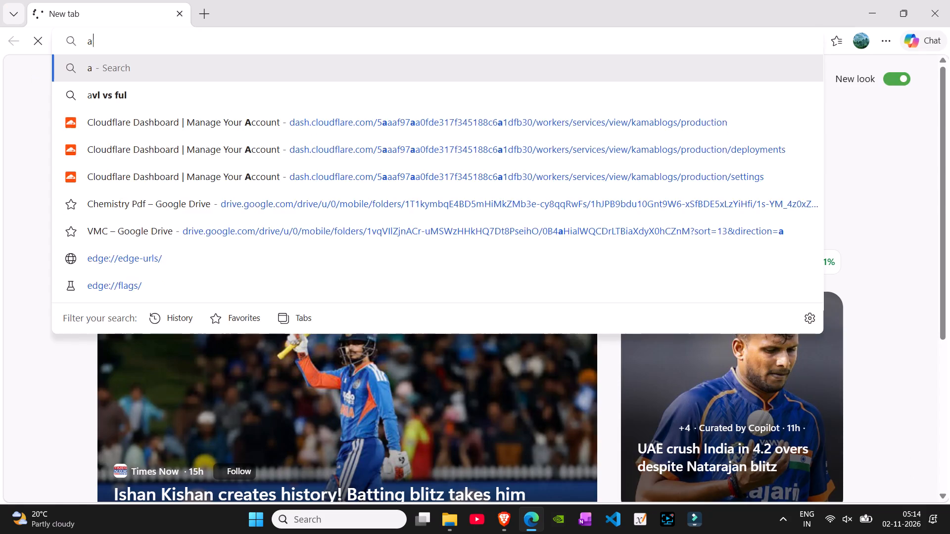
pyautogui.press('BackSpace')
pyautogui.press('BackSpace')
pyautogui.write('jp')
pyautogui.press('BackSpace')
pyautogui.press('BackSpace')
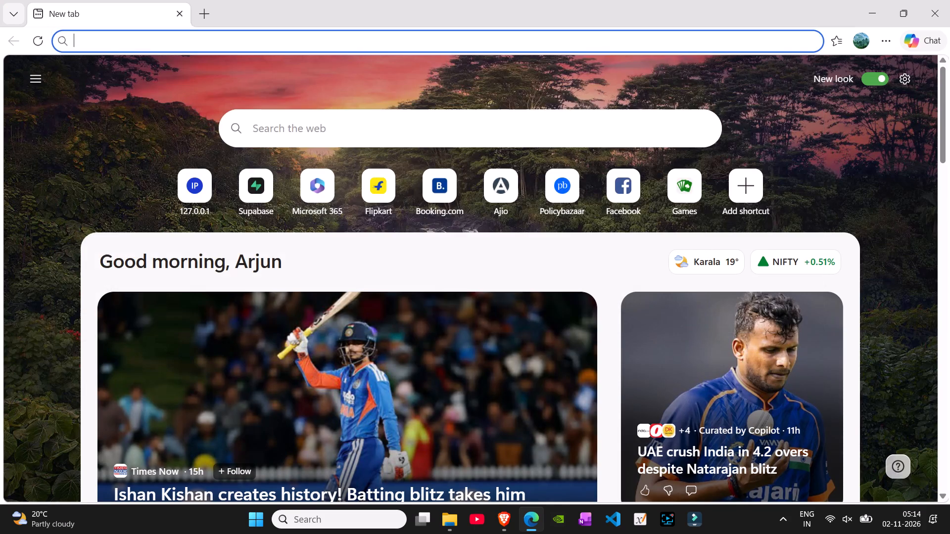
pyautogui.press('BackSpace')
pyautogui.write('jpg to')
pyautogui.press('space')
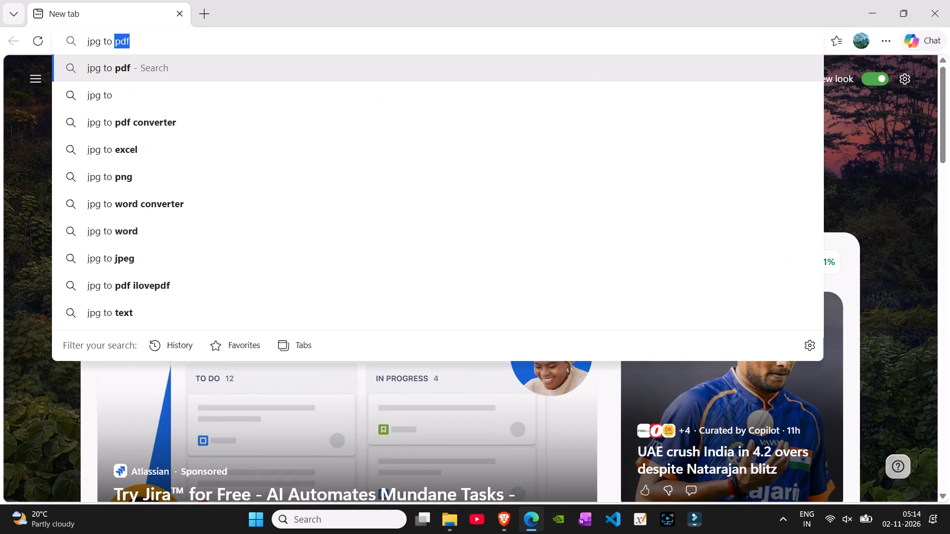
pyautogui.write('avif')
pyautogui.press('Return')
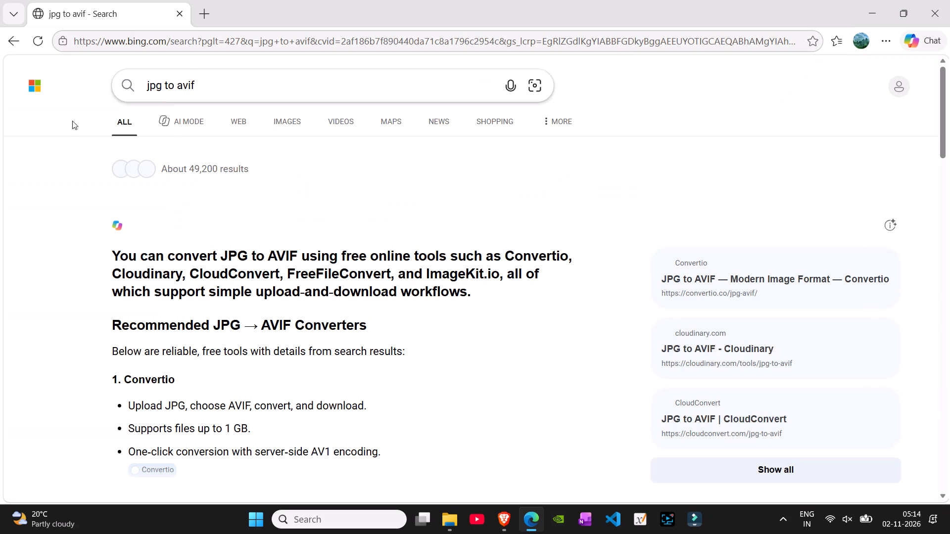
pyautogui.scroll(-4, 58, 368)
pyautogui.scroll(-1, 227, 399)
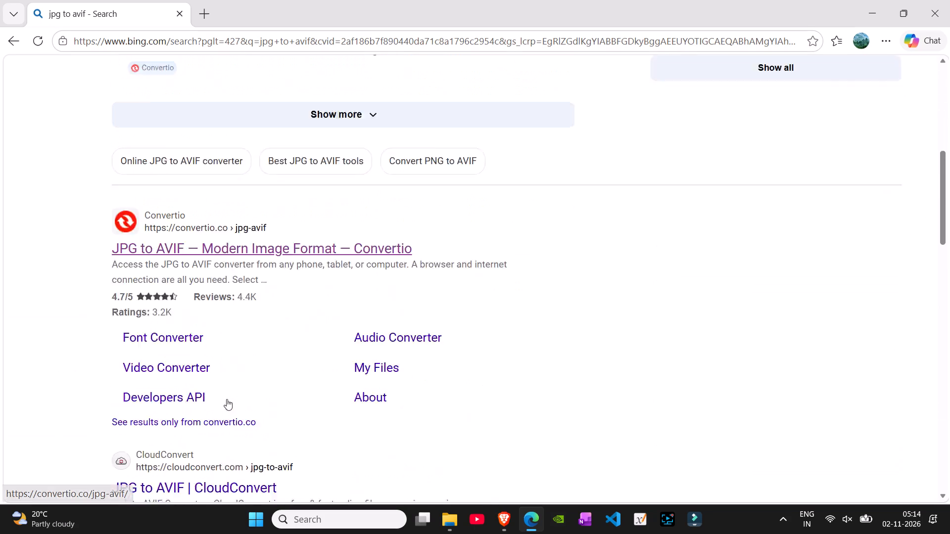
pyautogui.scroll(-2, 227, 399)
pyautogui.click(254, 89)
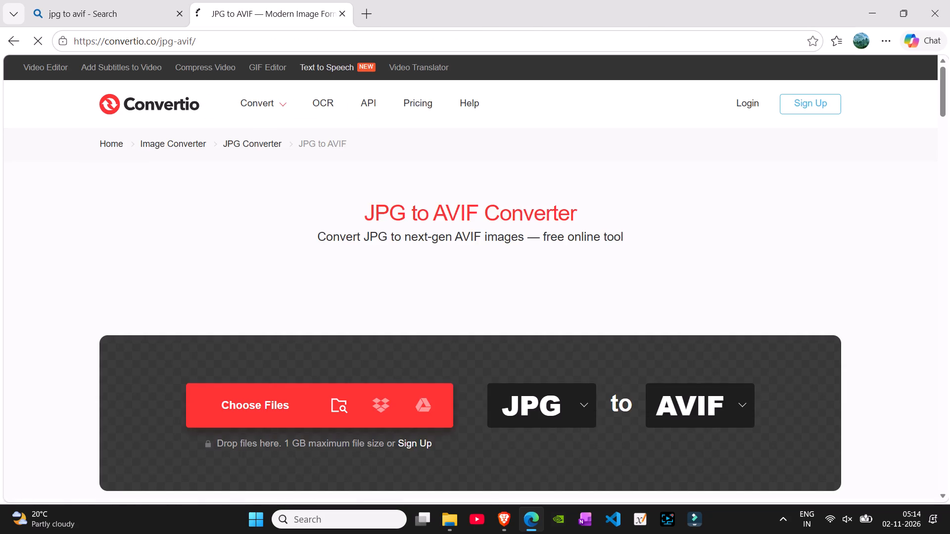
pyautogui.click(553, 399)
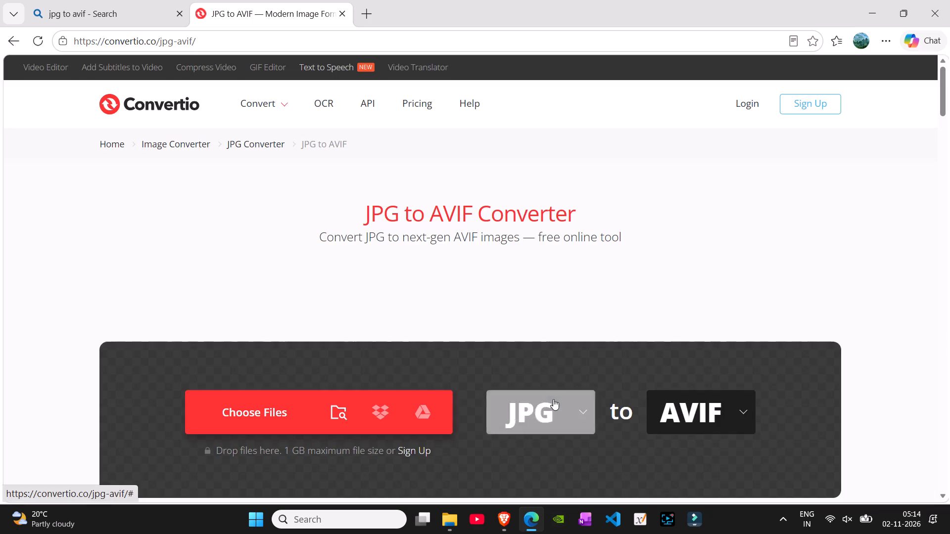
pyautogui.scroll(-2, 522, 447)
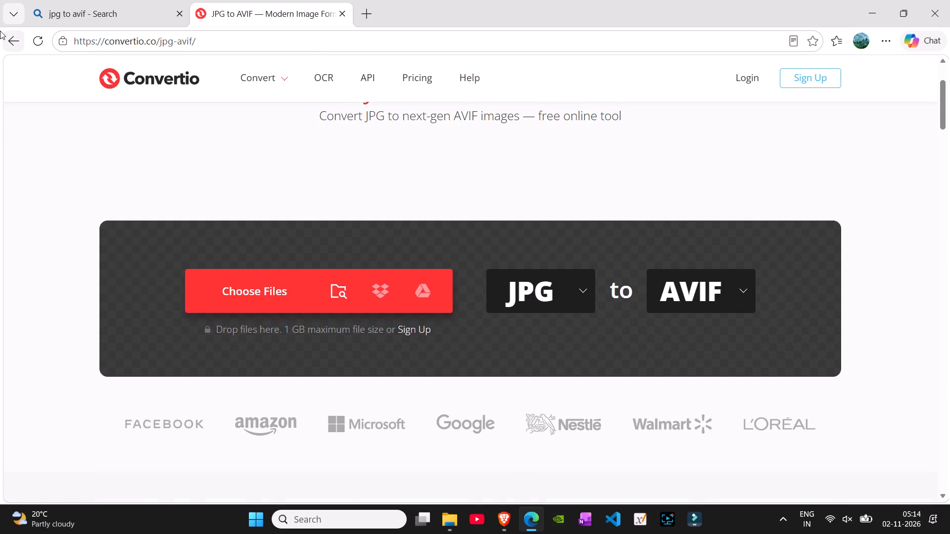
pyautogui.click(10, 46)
# Open CloudConvert's JPG to AVIF converter from the search results.
pyautogui.scroll(-1, 120, 269)
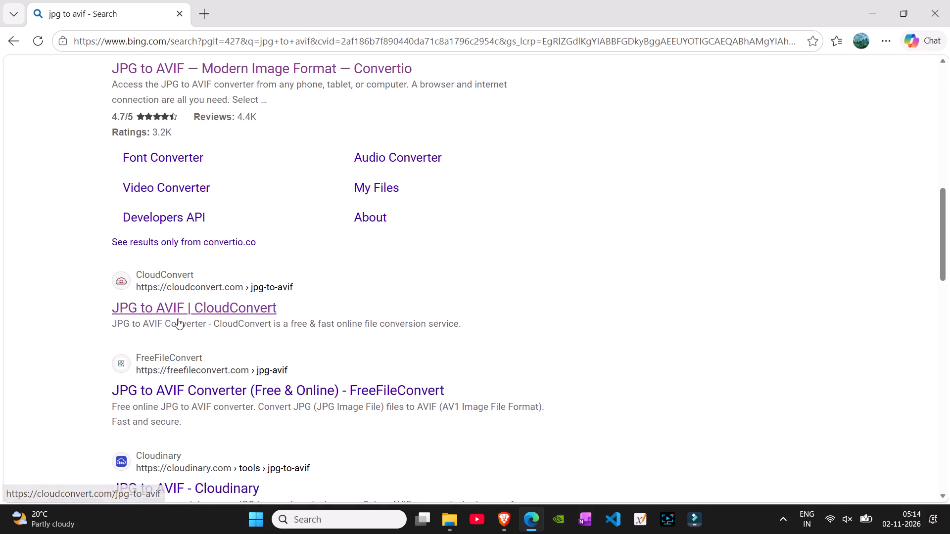
pyautogui.click(189, 312)
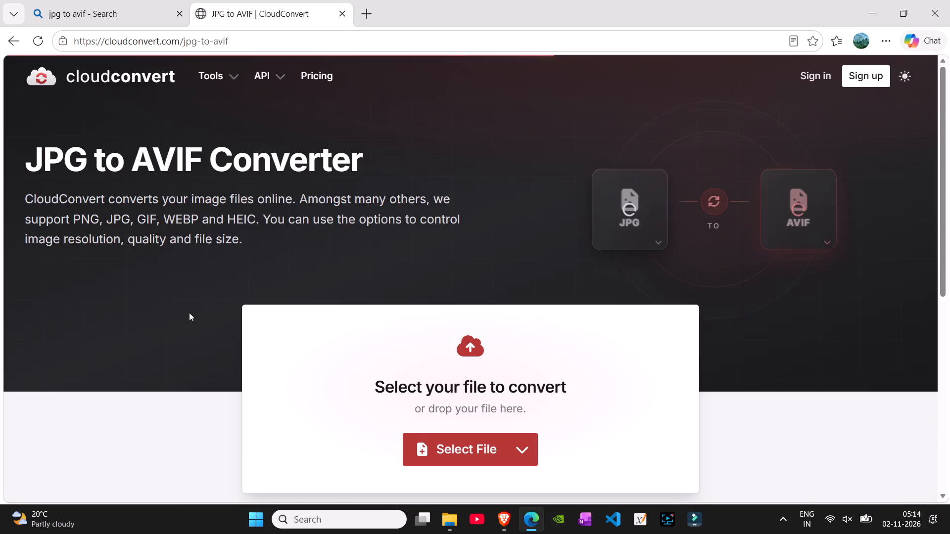
# Add the momoburger image from the Downloads folder as the file to convert.
pyautogui.click(461, 447)
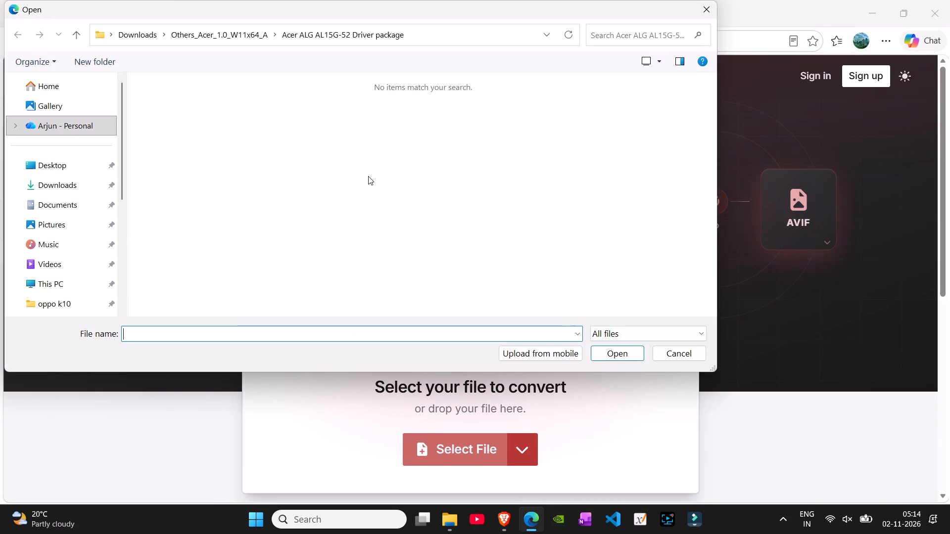
pyautogui.click(62, 185)
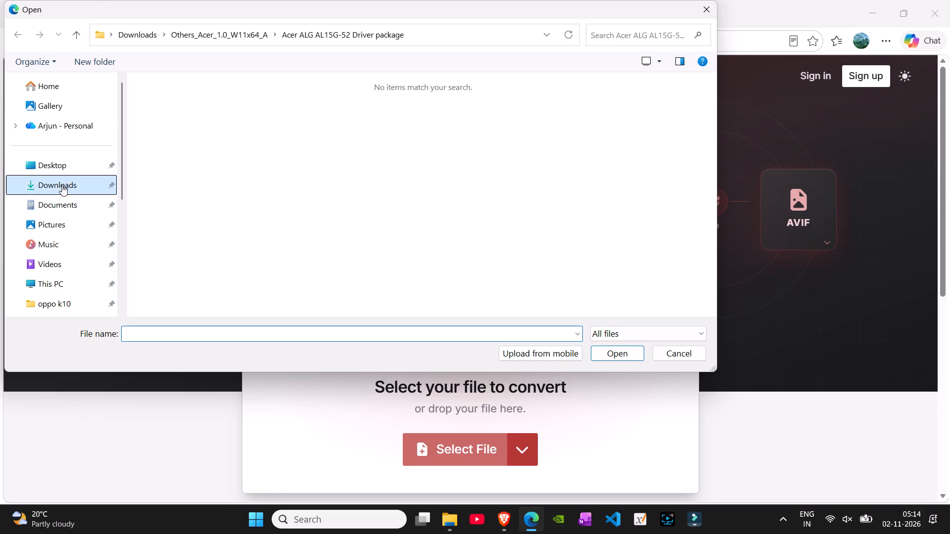
pyautogui.scroll(2, 413, 159)
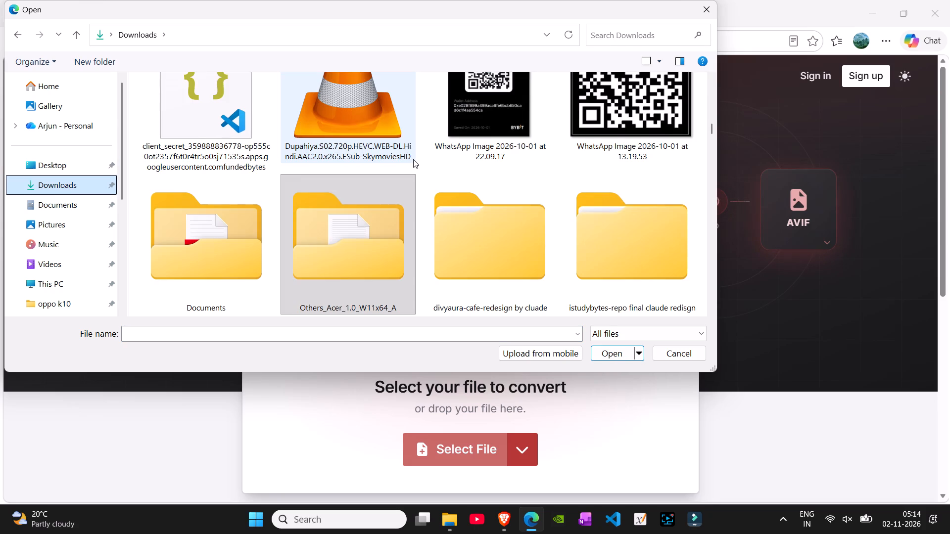
pyautogui.scroll(3, 413, 159)
pyautogui.scroll(8, 436, 210)
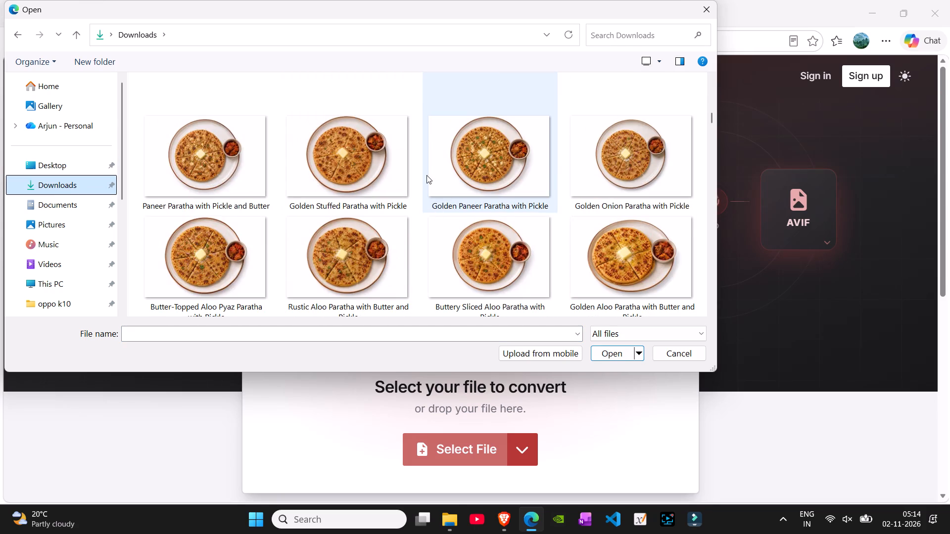
pyautogui.scroll(20, 427, 175)
pyautogui.scroll(20, 427, 175)
pyautogui.scroll(20, 427, 175)
pyautogui.scroll(7, 427, 175)
pyautogui.scroll(-2, 427, 175)
pyautogui.keyDown('ctrl'); pyautogui.scroll(-2, 427, 175); pyautogui.keyUp('ctrl')
pyautogui.scroll(-5, 427, 175)
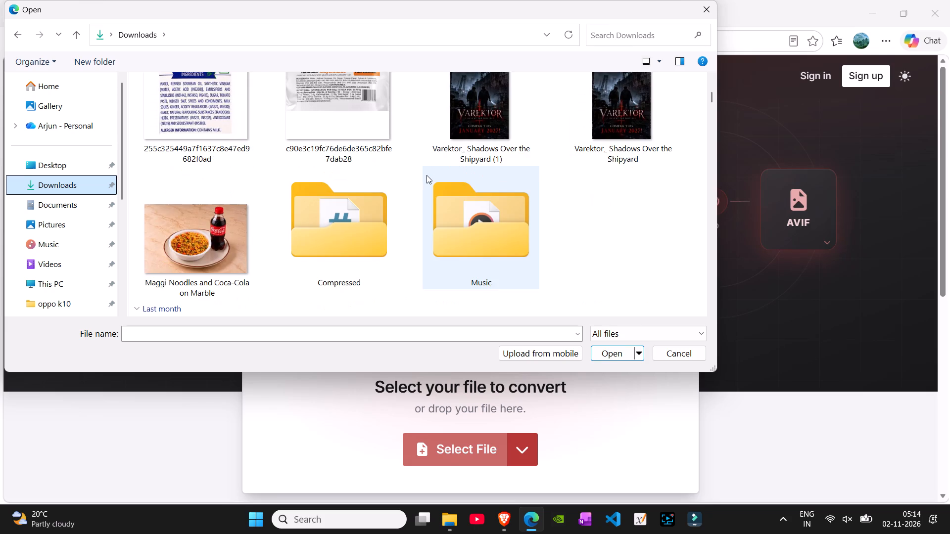
pyautogui.scroll(1, 427, 175)
pyautogui.scroll(-1, 427, 175)
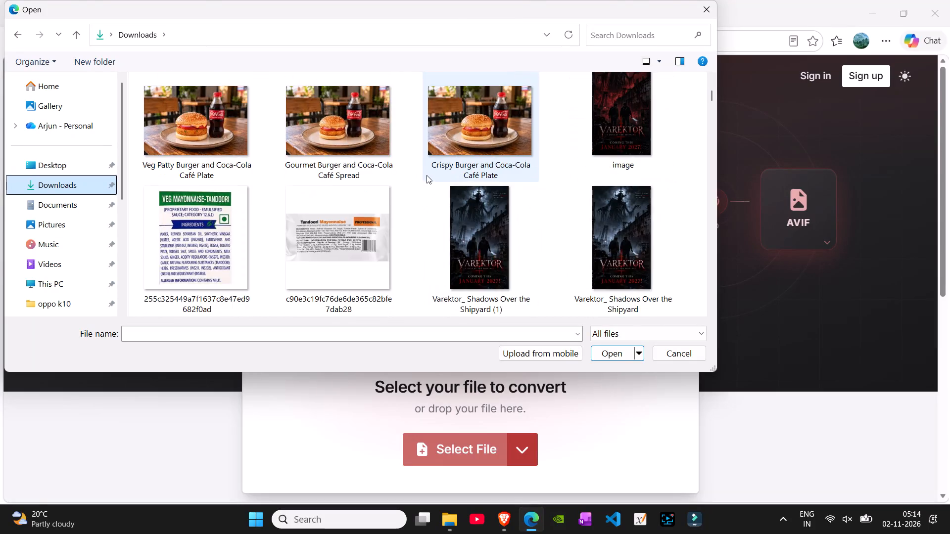
pyautogui.scroll(-1, 427, 175)
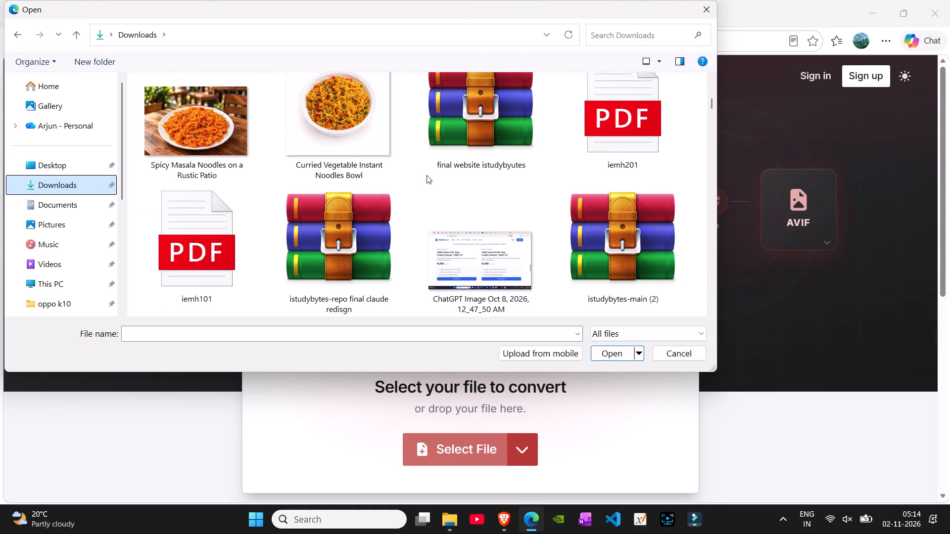
pyautogui.scroll(1, 427, 175)
pyautogui.doubleClick(331, 151)
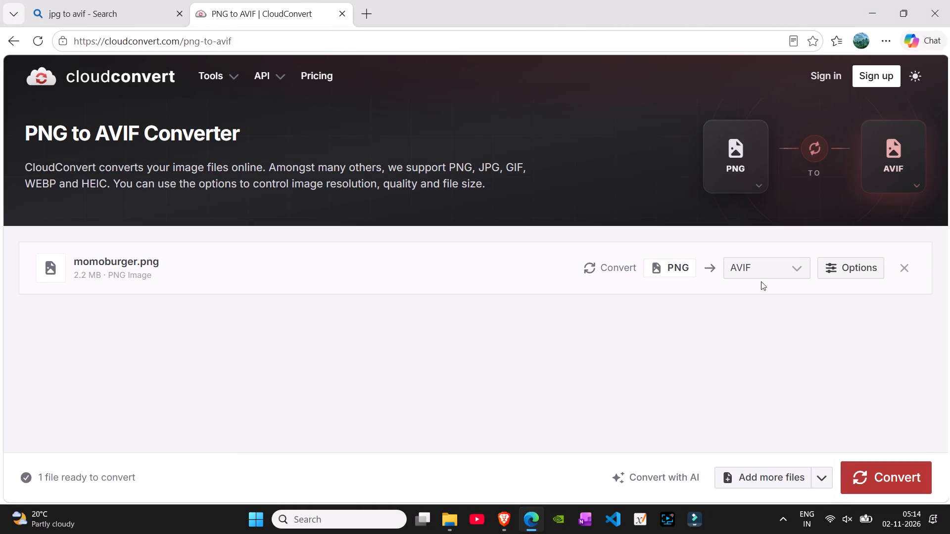
# Set the conversion's output resolution to 650 px wide by 650 px high and apply the options.
pyautogui.click(819, 265)
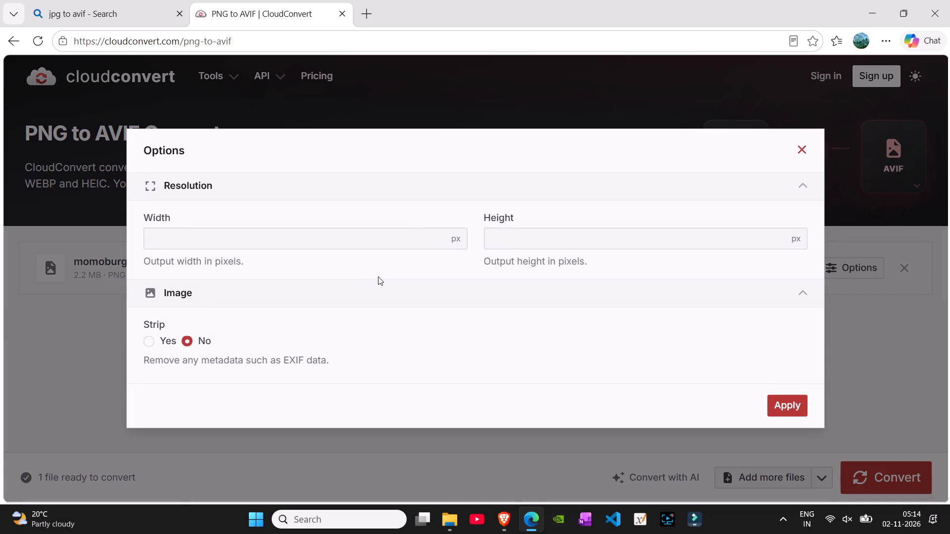
pyautogui.click(336, 236)
pyautogui.write('650')
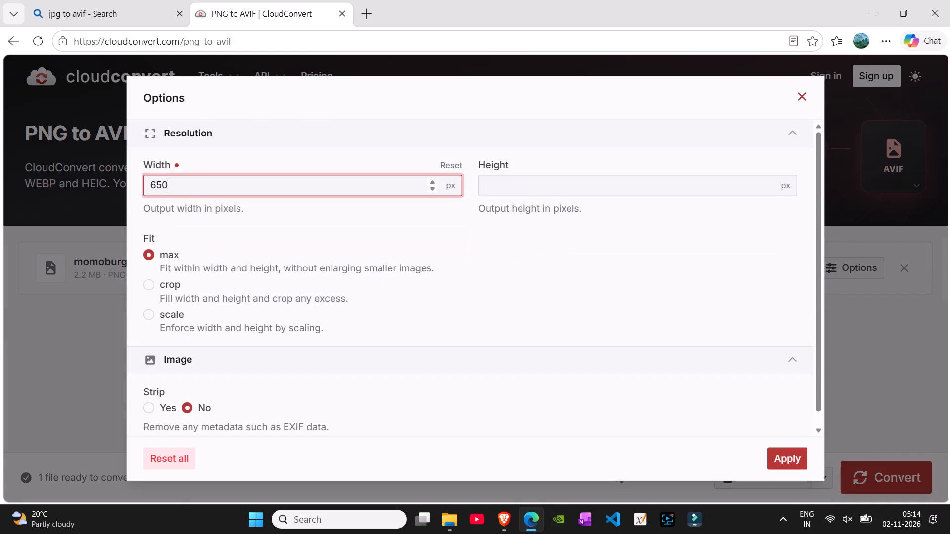
pyautogui.click(626, 183)
pyautogui.write('650')
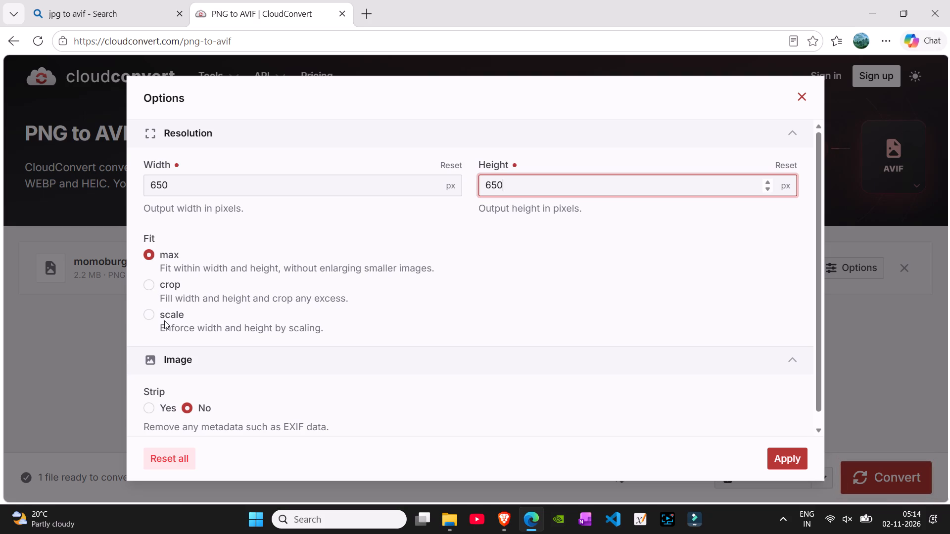
pyautogui.scroll(-1, 153, 421)
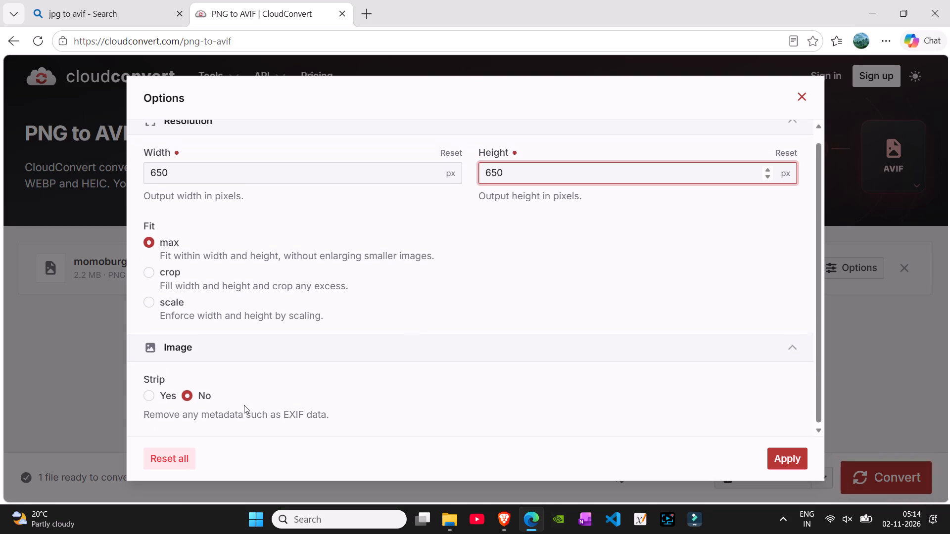
pyautogui.click(788, 463)
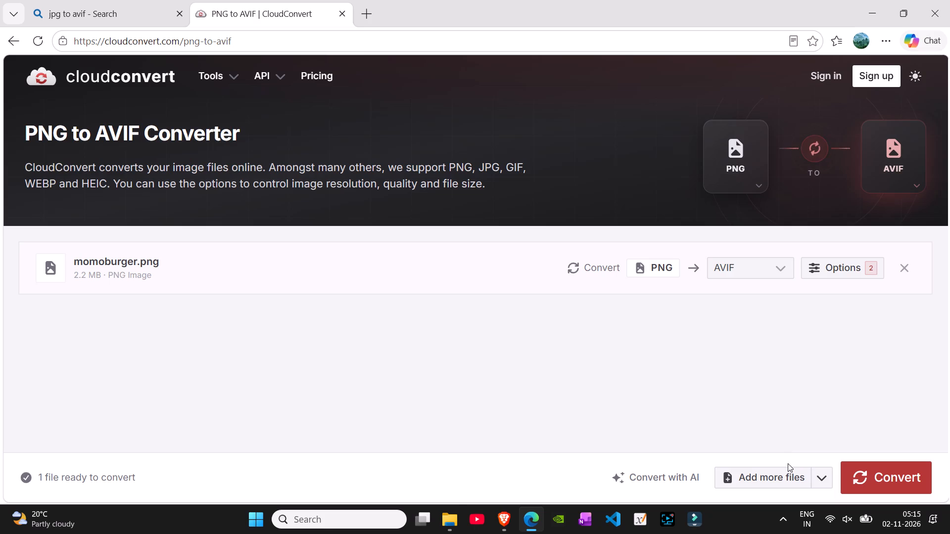
# Convert momoburger.png to AVIF and download the resulting momoburger.avif.
pyautogui.hscroll(-1, 606, 283)
pyautogui.click(880, 461)
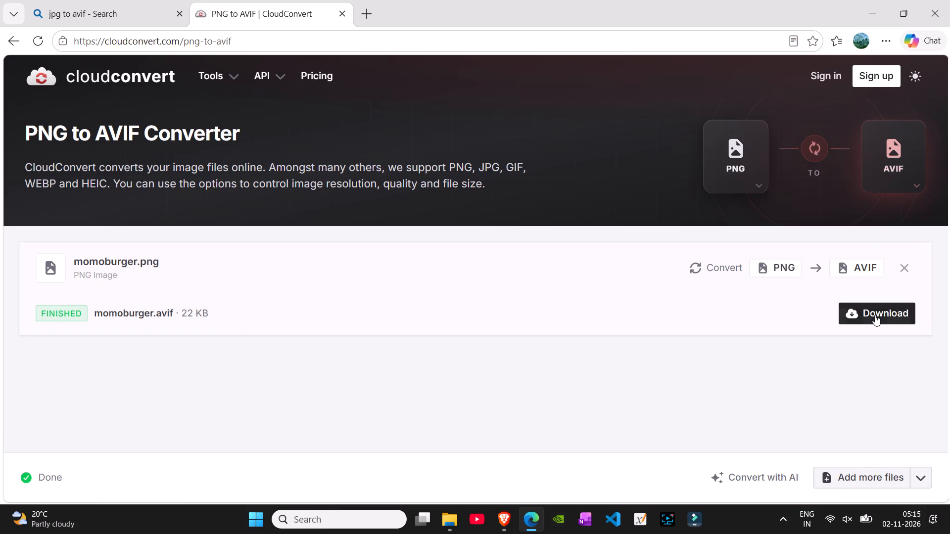
pyautogui.click(875, 315)
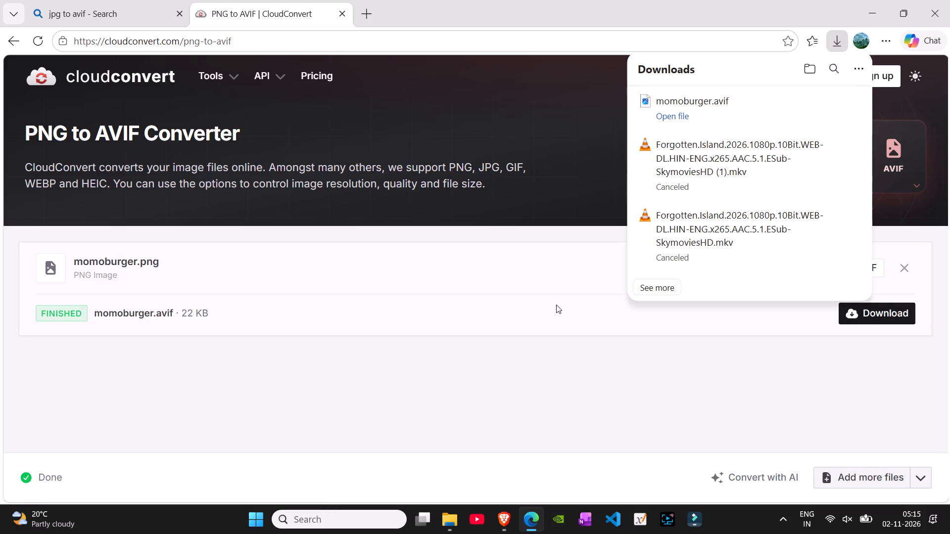
# Open the downloaded momoburger.avif to inspect the converted image.
pyautogui.click(674, 111)
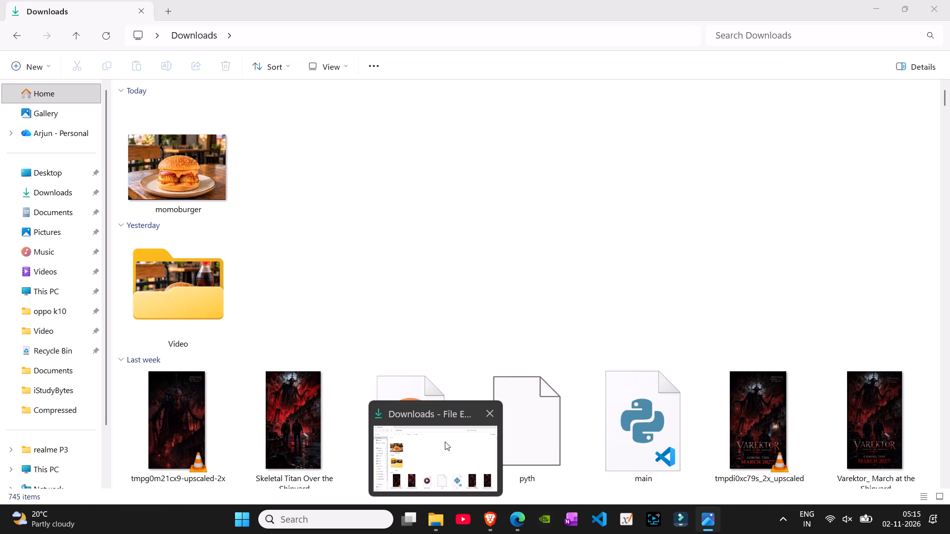
# Find the original momoburger.png in the Downloads folder and open it for editing in Photos.
pyautogui.click(445, 442)
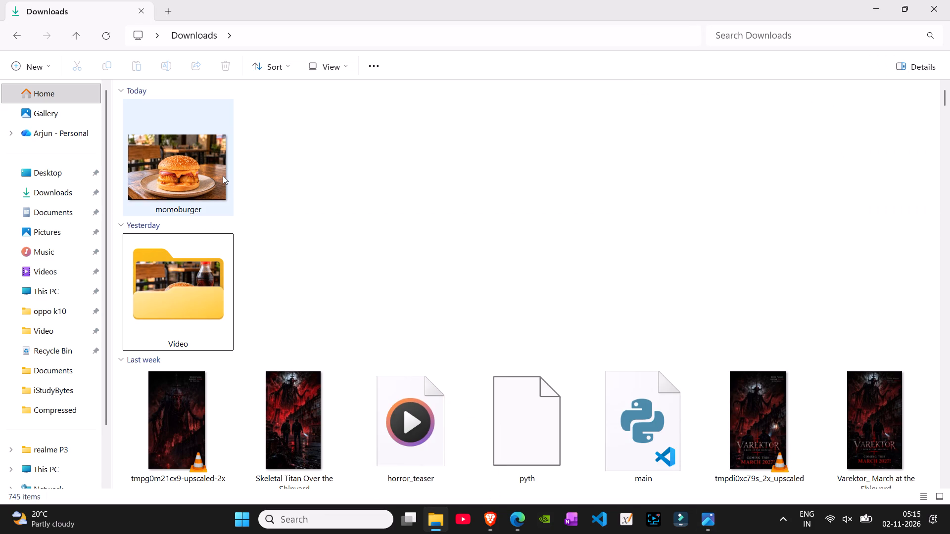
pyautogui.scroll(-1, 304, 369)
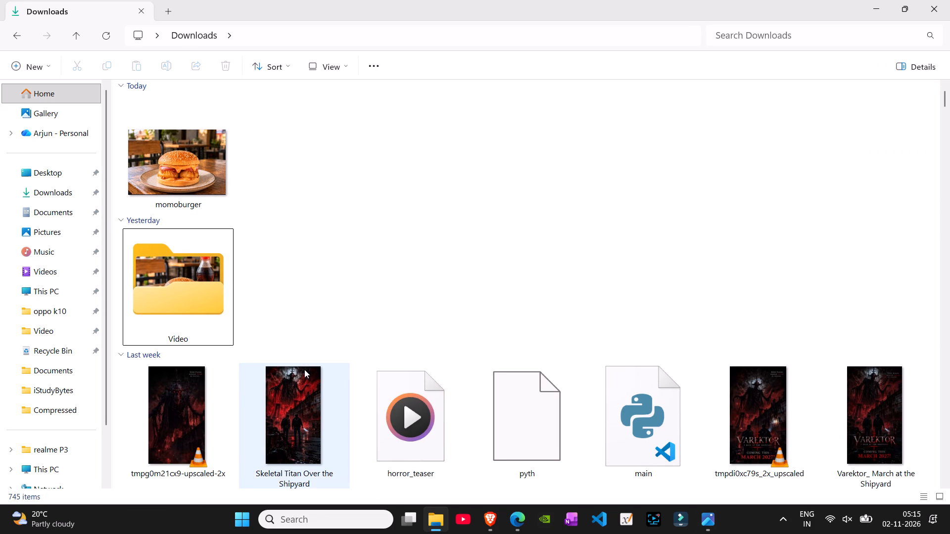
pyautogui.scroll(-8, 304, 369)
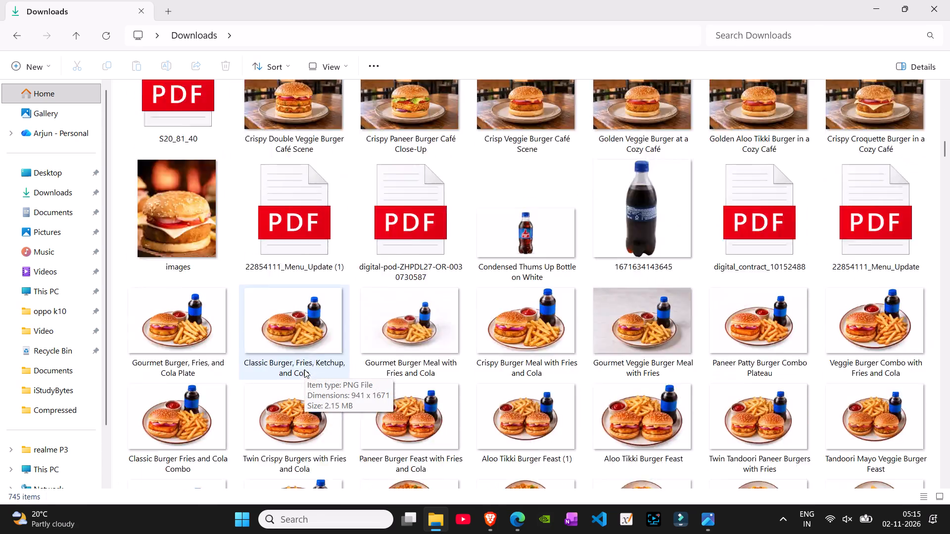
pyautogui.scroll(6, 304, 369)
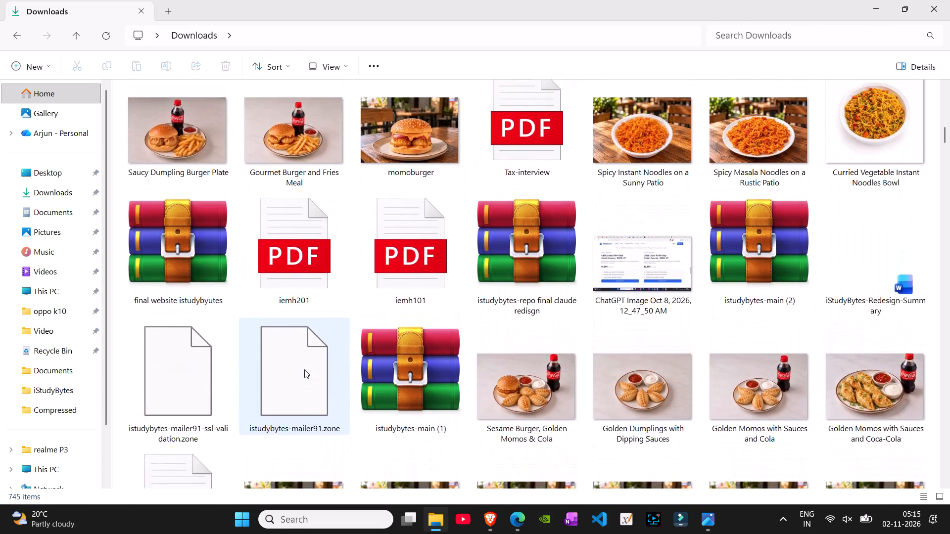
pyautogui.scroll(1, 304, 369)
pyautogui.doubleClick(444, 147)
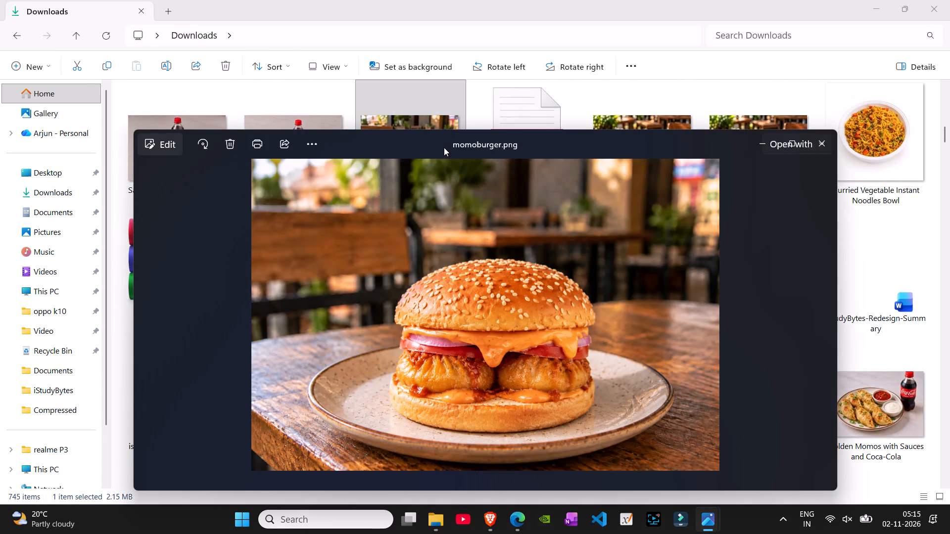
pyautogui.click(783, 144)
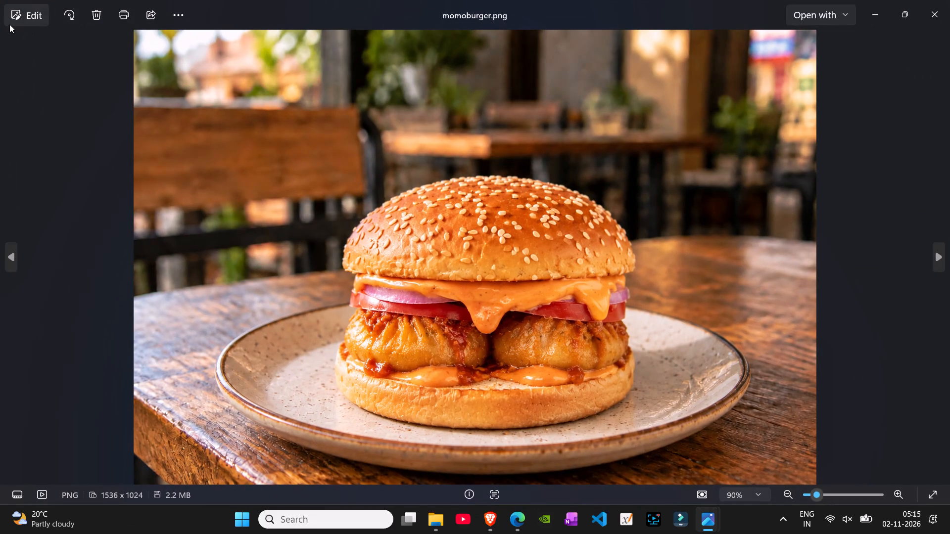
pyautogui.click(9, 24)
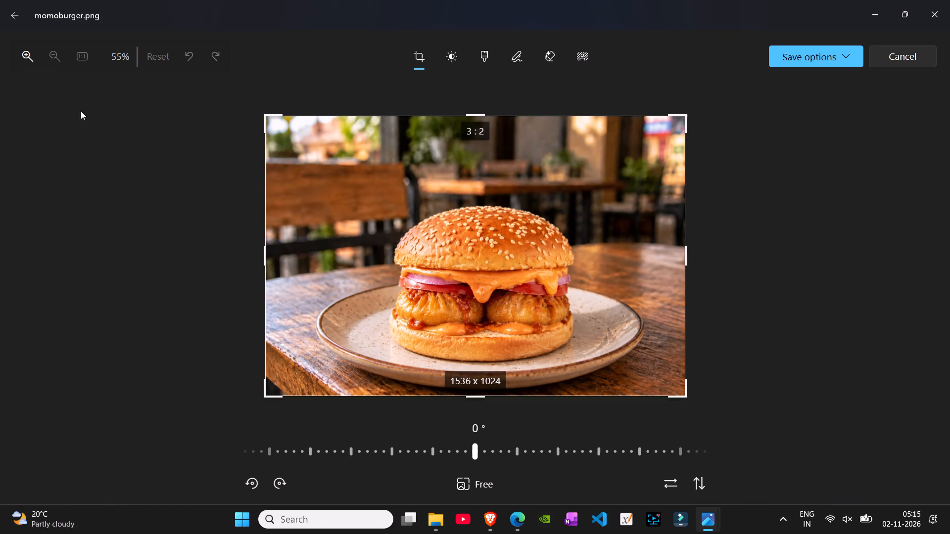
# Set a square crop on momoburger.png and resize the crop area to 650 x 650.
pyautogui.click(461, 474)
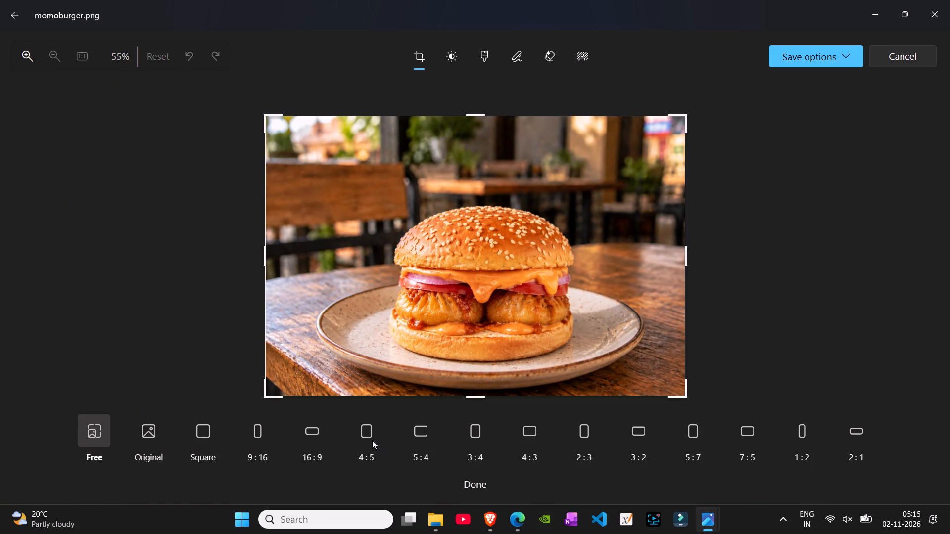
pyautogui.click(406, 440)
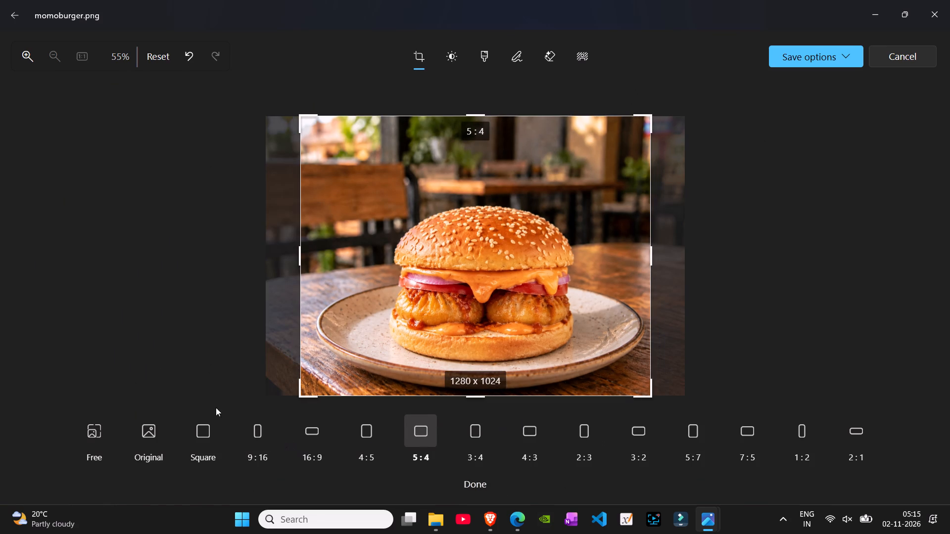
pyautogui.click(188, 419)
pyautogui.moveTo(620, 397); pyautogui.dragTo(506, 303)
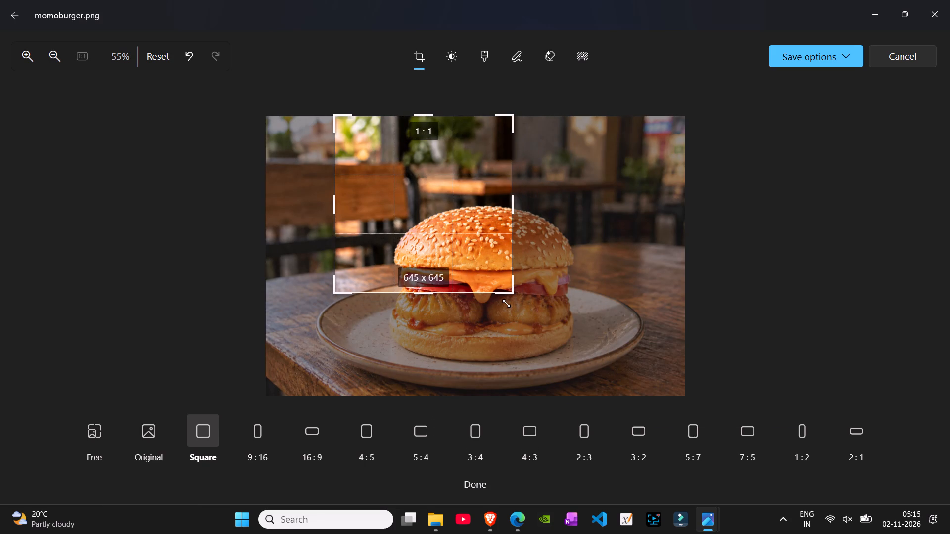
pyautogui.moveTo(506, 303); pyautogui.dragTo(507, 304)
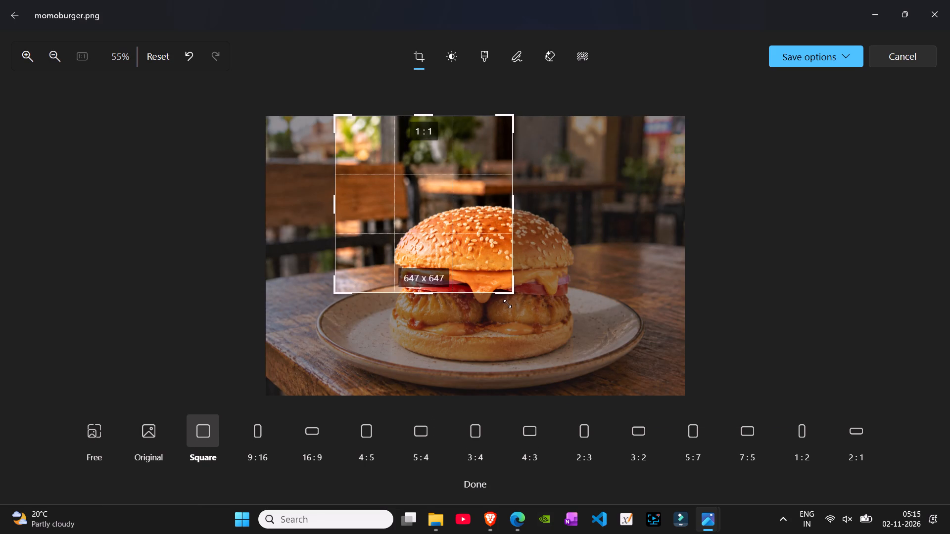
pyautogui.moveTo(507, 304); pyautogui.dragTo(508, 305)
# Center the burger within the square crop, save it over momoburger.png, and close the image and Downloads windows.
pyautogui.moveTo(477, 252); pyautogui.dragTo(371, 93)
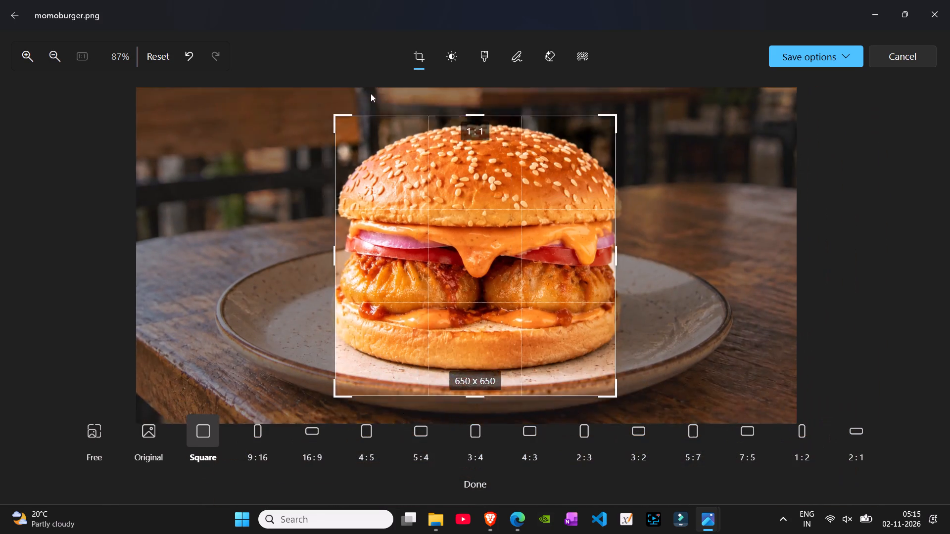
pyautogui.moveTo(371, 93); pyautogui.dragTo(382, 126)
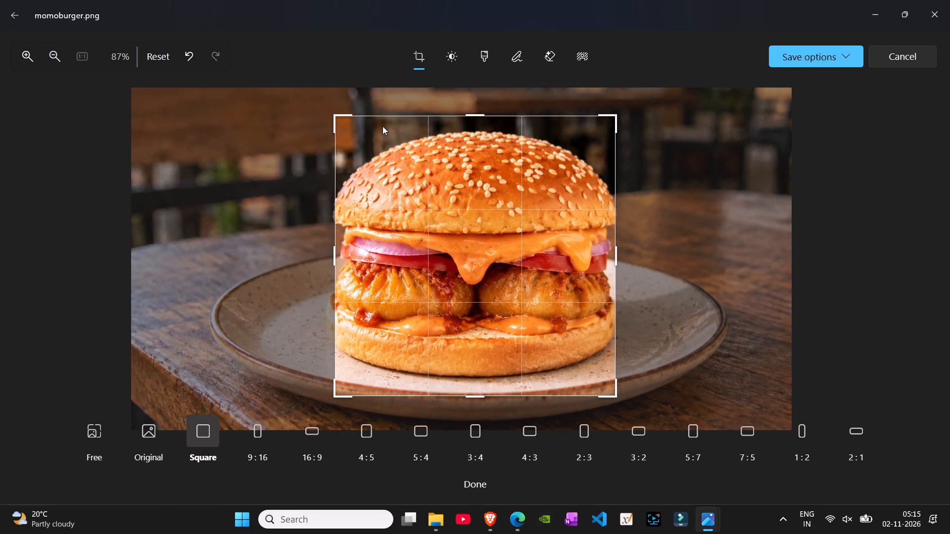
pyautogui.moveTo(382, 126); pyautogui.dragTo(382, 135)
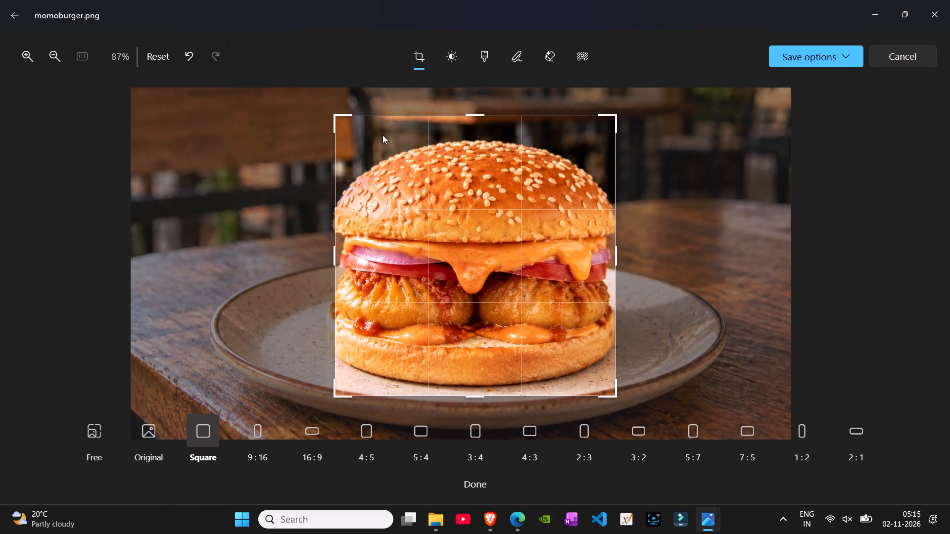
pyautogui.moveTo(382, 135); pyautogui.dragTo(382, 133)
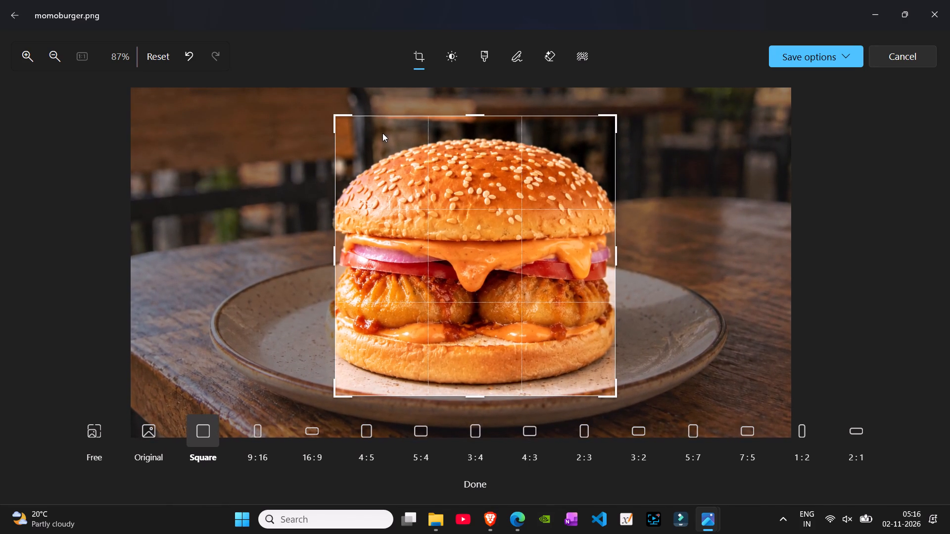
pyautogui.moveTo(382, 133); pyautogui.dragTo(382, 133)
pyautogui.click(783, 58)
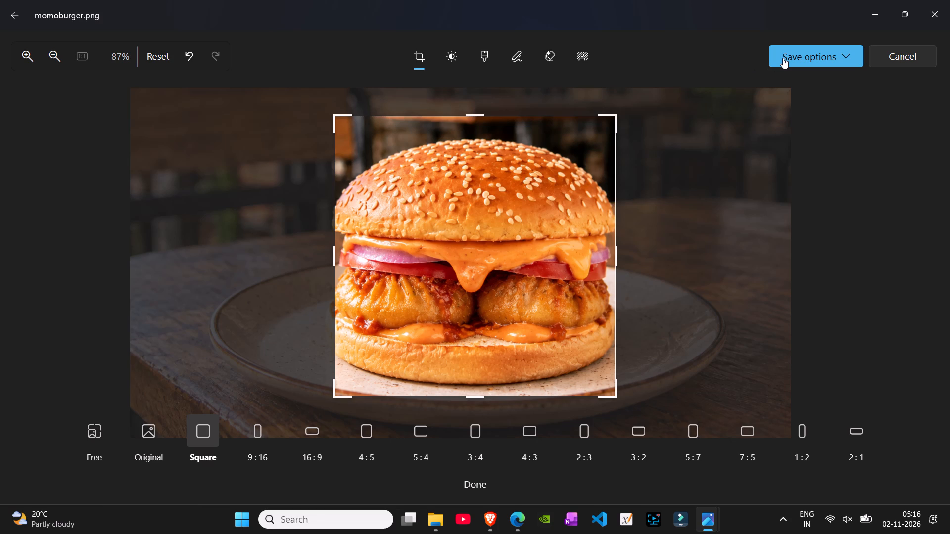
pyautogui.click(791, 99)
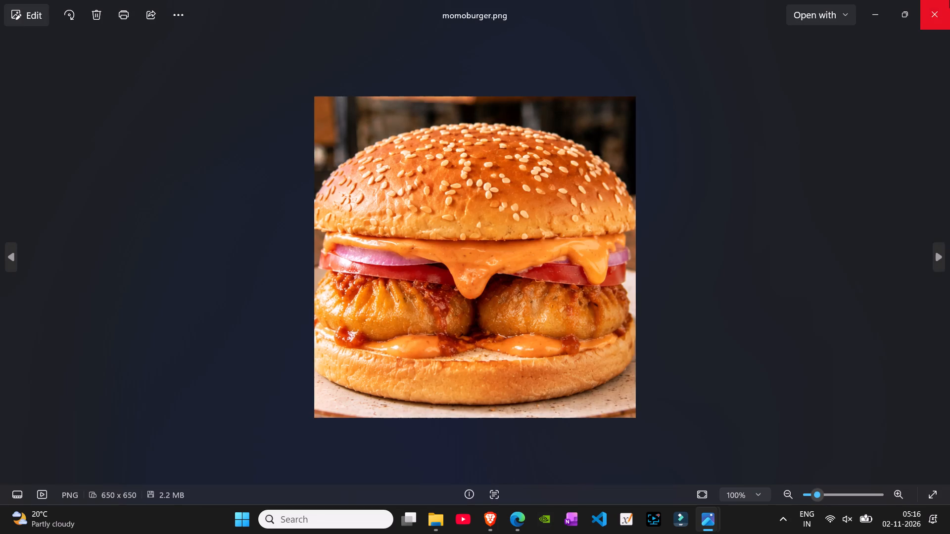
pyautogui.click(949, 0)
pyautogui.click(943, 0)
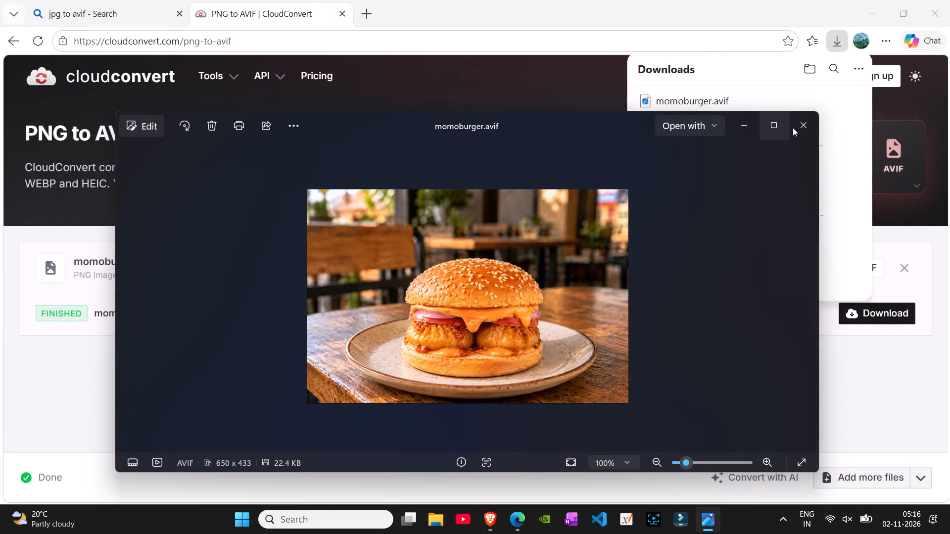
pyautogui.click(794, 127)
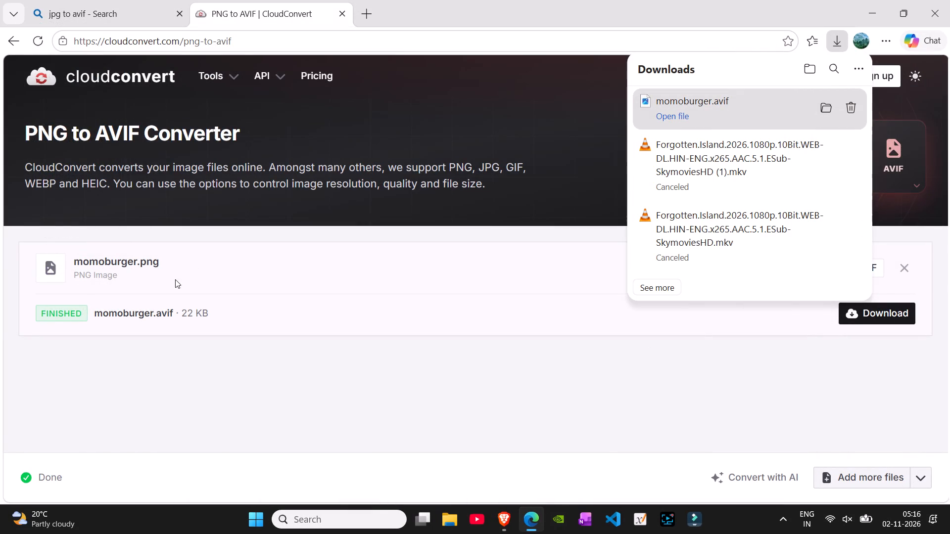
# Open Convertio's JPG to AVIF converter from the search results and add the cropped momoburger.png from Downloads.
pyautogui.click(21, 48)
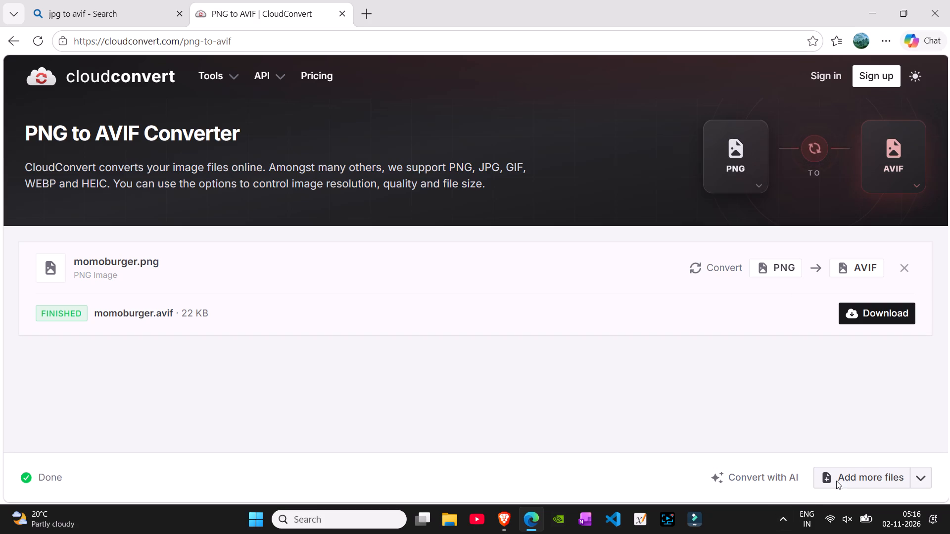
pyautogui.click(12, 42)
pyautogui.scroll(1, 208, 287)
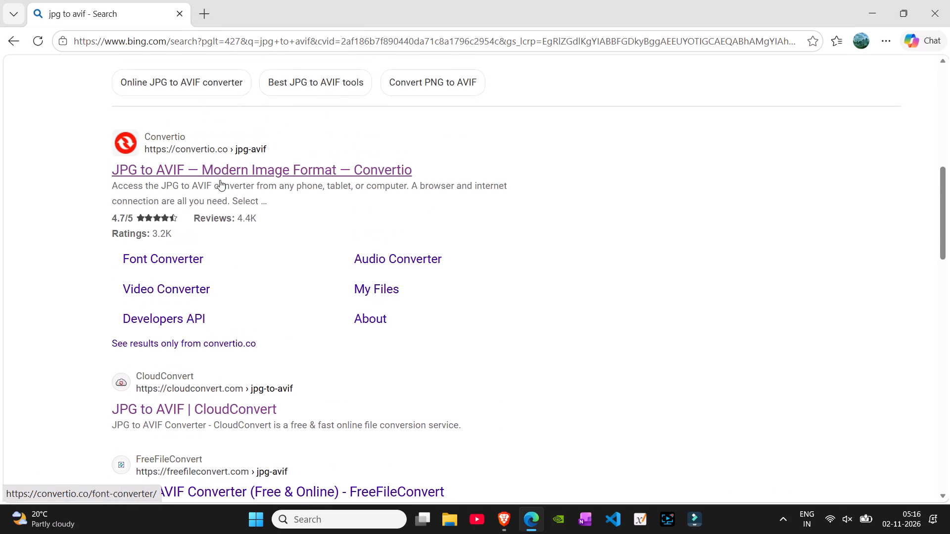
pyautogui.click(220, 180)
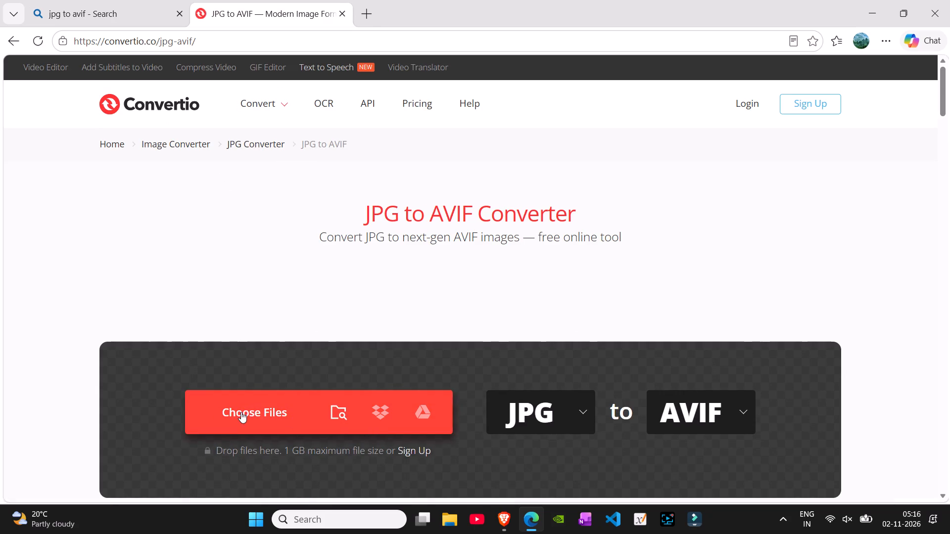
pyautogui.click(350, 417)
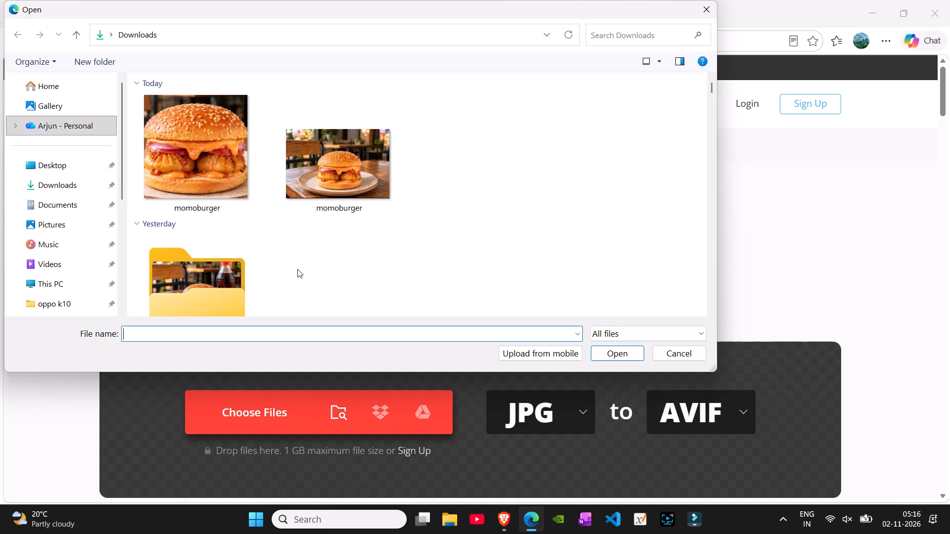
pyautogui.doubleClick(206, 172)
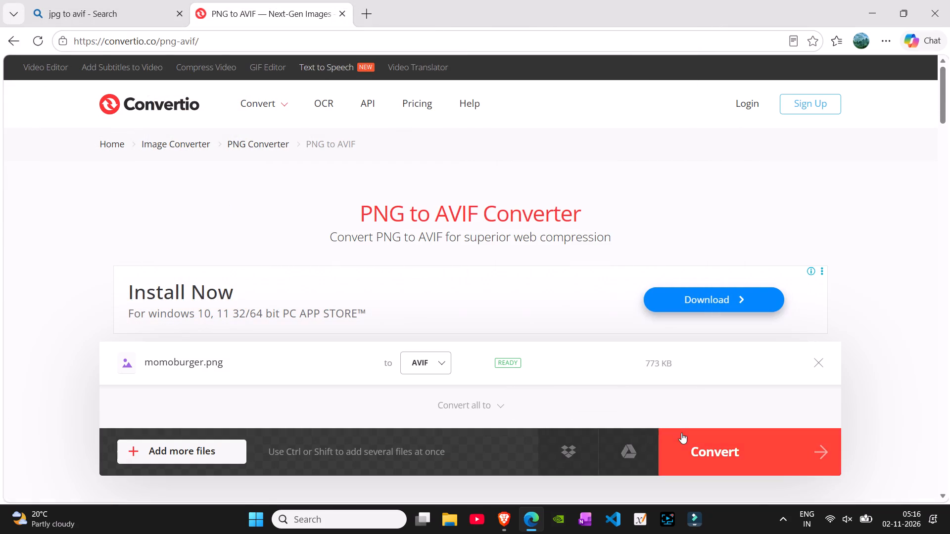
# Convert the cropped momoburger.png to AVIF and download the resulting momoburger.avif.
pyautogui.scroll(-2, 681, 433)
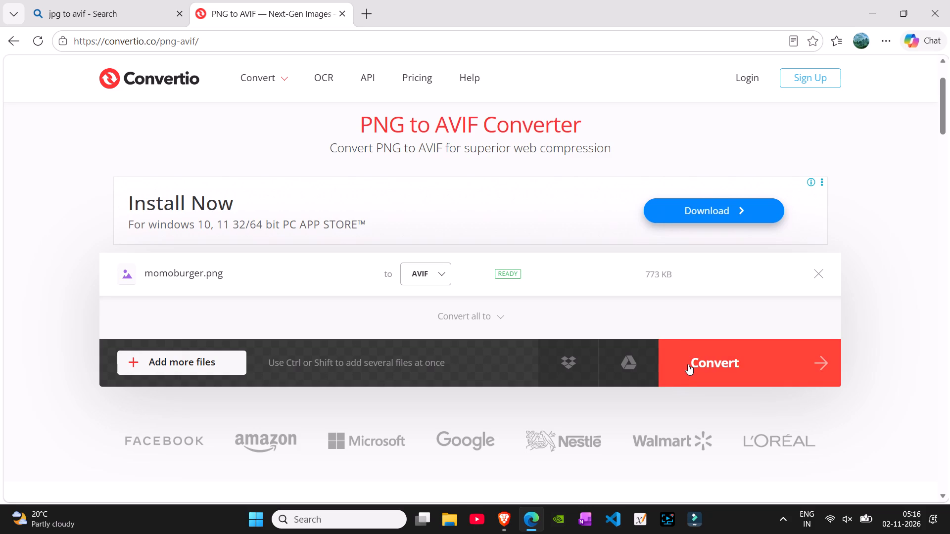
pyautogui.click(688, 364)
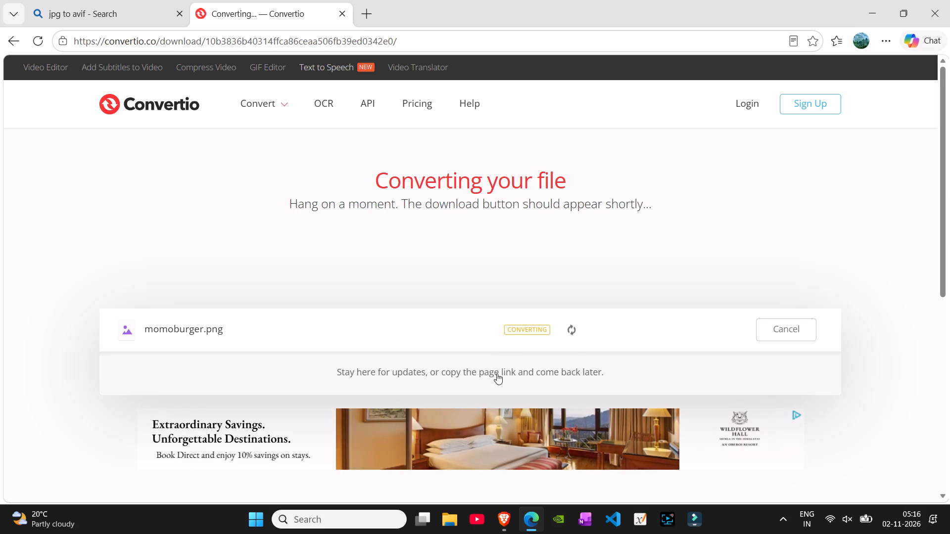
pyautogui.scroll(-1, 497, 373)
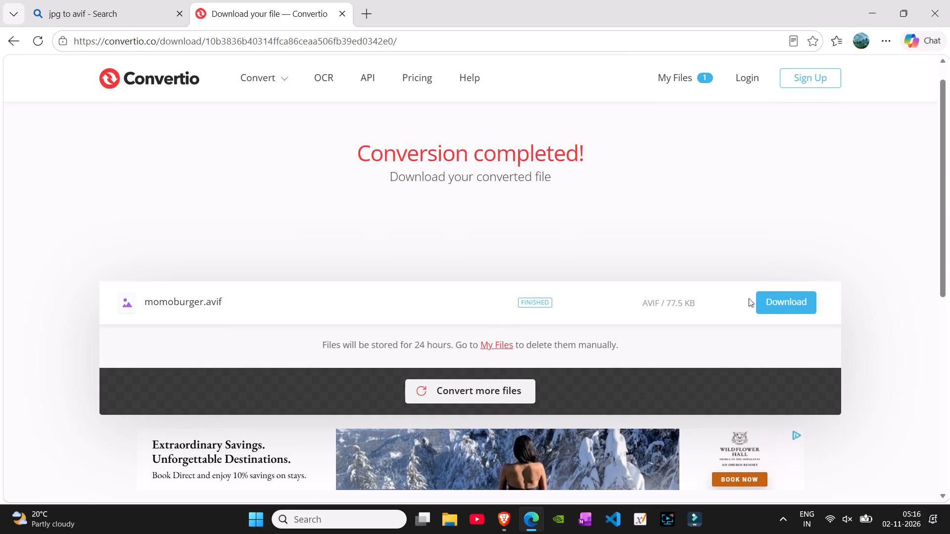
pyautogui.click(782, 306)
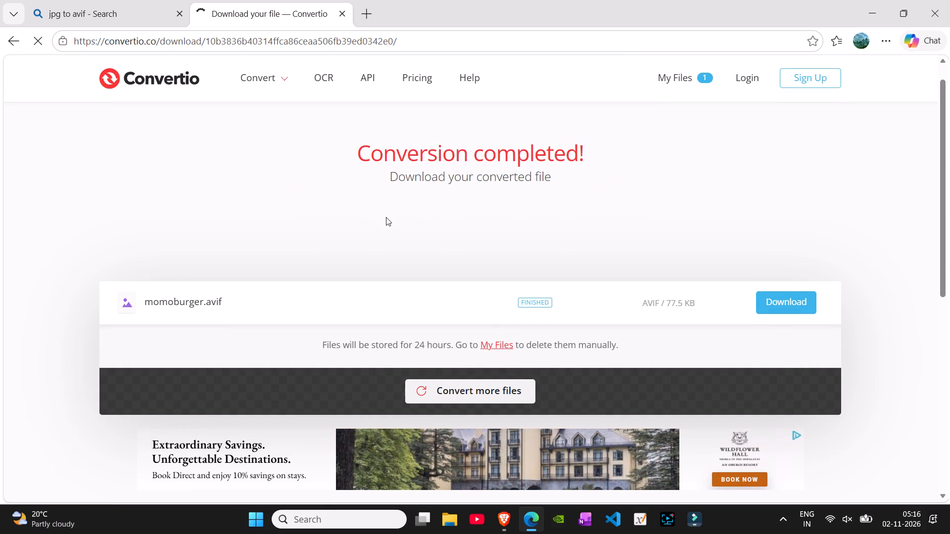
# Return to the search results, open CloudConvert's JPG to AVIF converter, and add the cropped momoburger.png from Downloads.
pyautogui.click(15, 43)
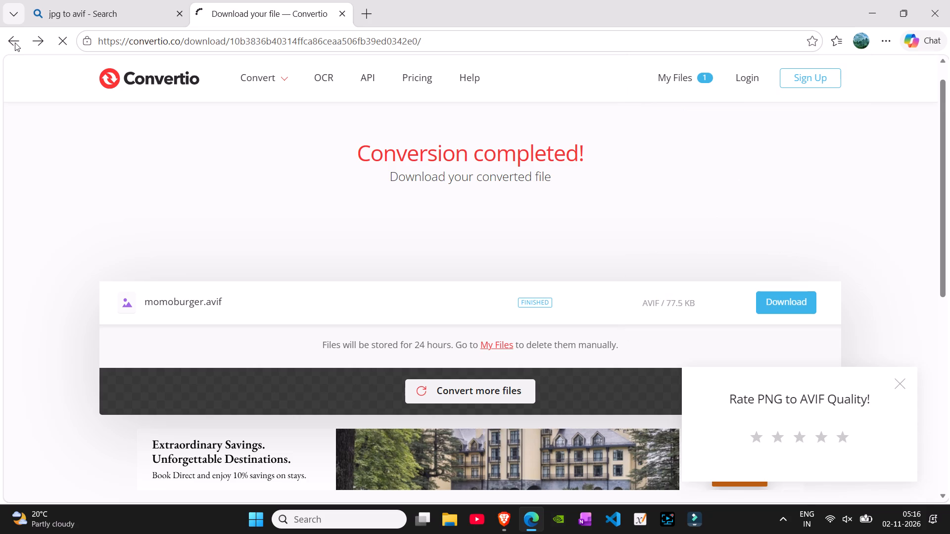
pyautogui.click(15, 43)
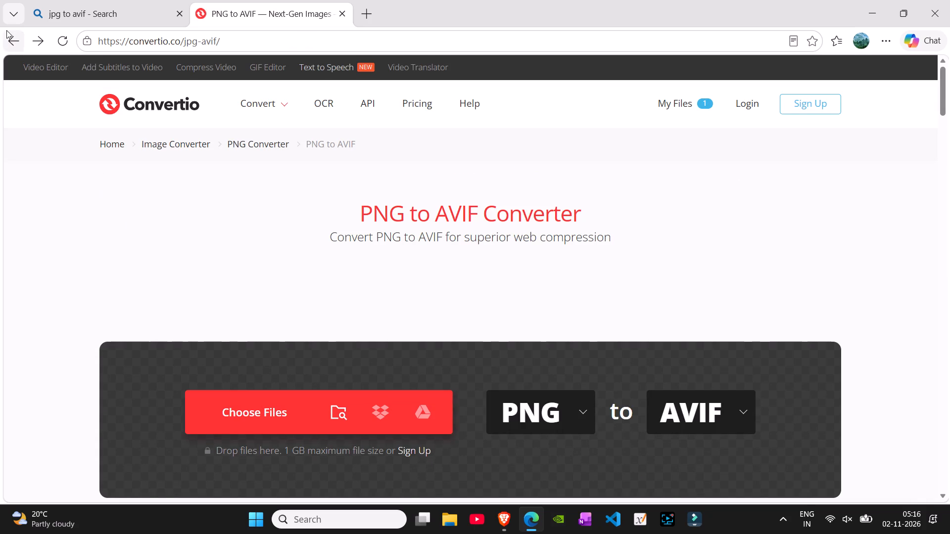
pyautogui.click(6, 31)
pyautogui.click(191, 404)
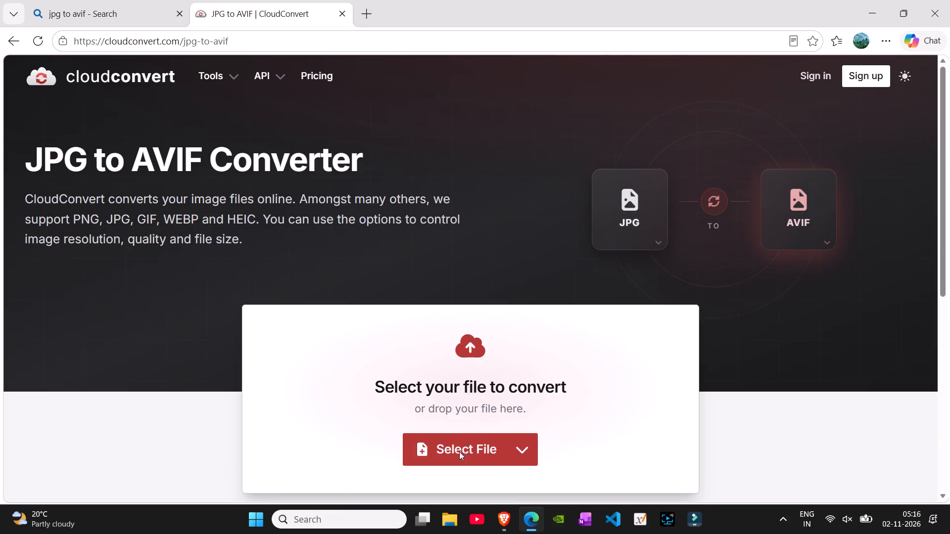
pyautogui.click(465, 437)
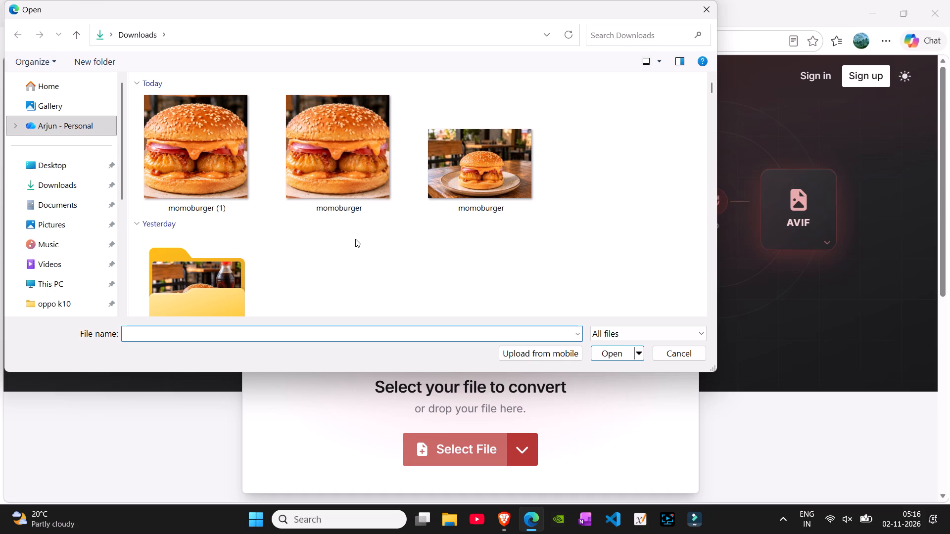
pyautogui.doubleClick(352, 191)
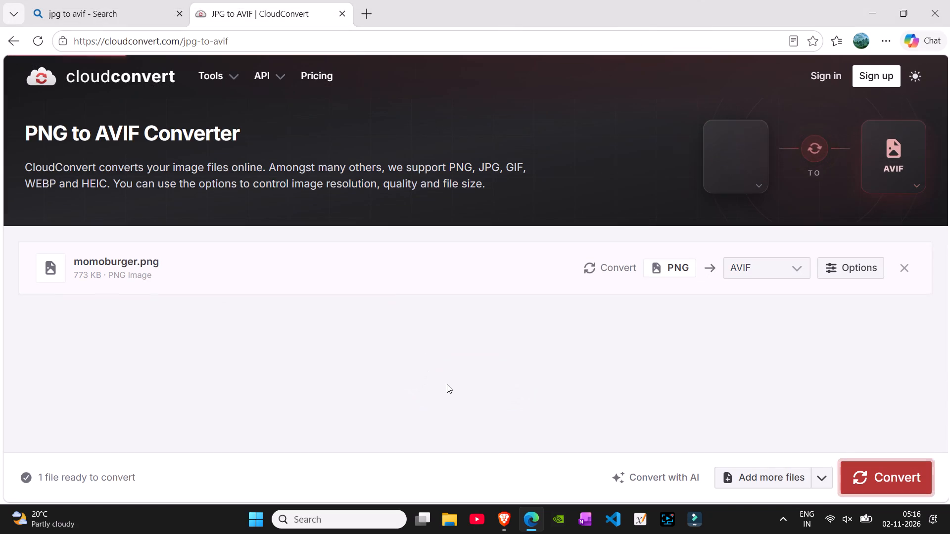
# Convert momoburger.png to AVIF with CloudConvert's default resolution and metadata options, and download the resulting momoburger.avif.
pyautogui.scroll(-1, 447, 384)
pyautogui.click(863, 265)
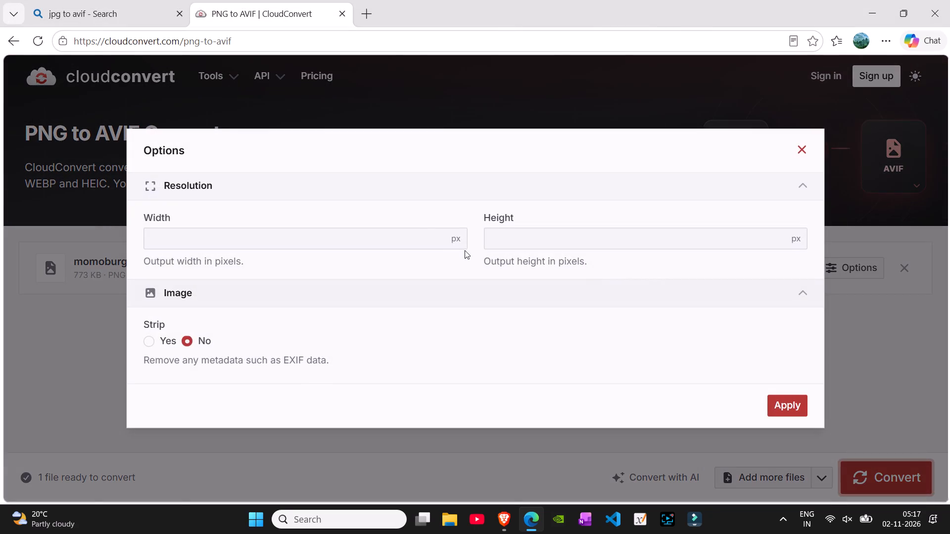
pyautogui.click(426, 199)
pyautogui.click(442, 211)
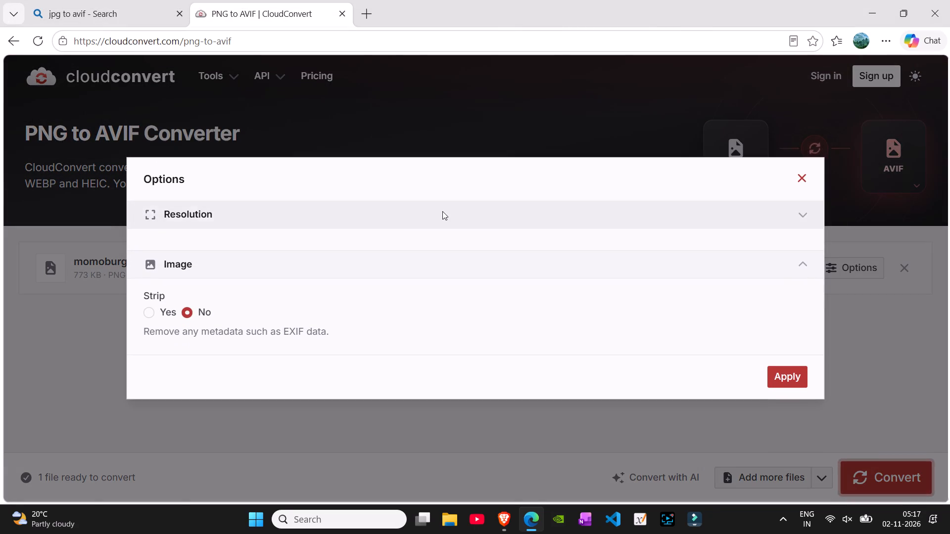
pyautogui.click(792, 404)
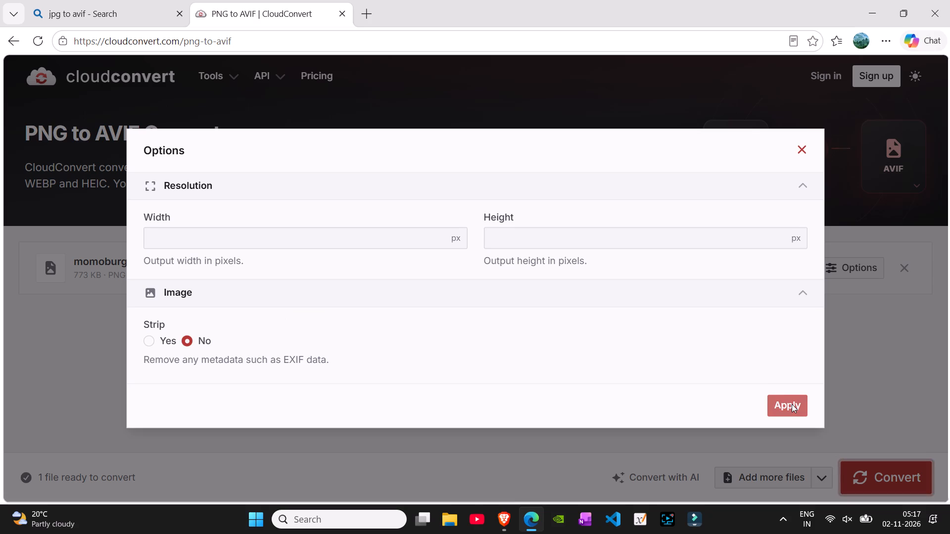
pyautogui.click(866, 487)
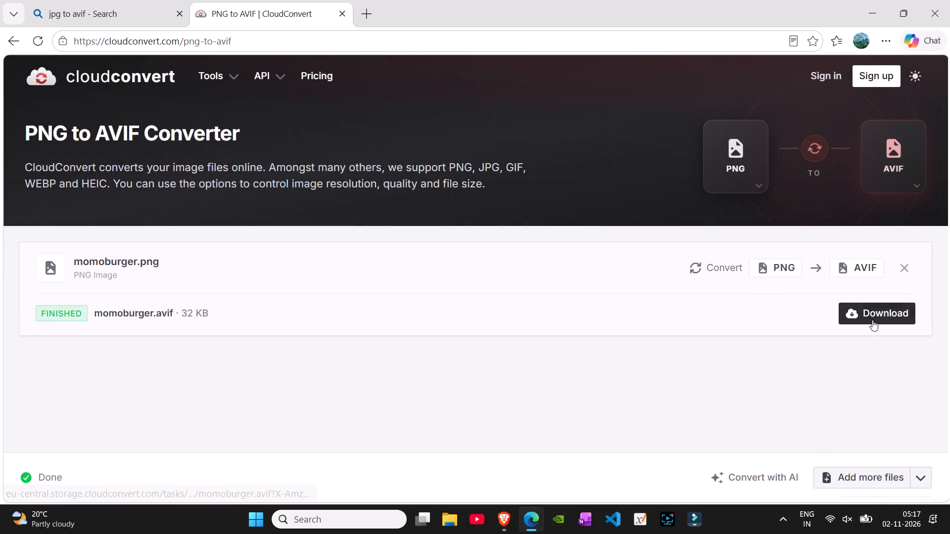
pyautogui.click(868, 315)
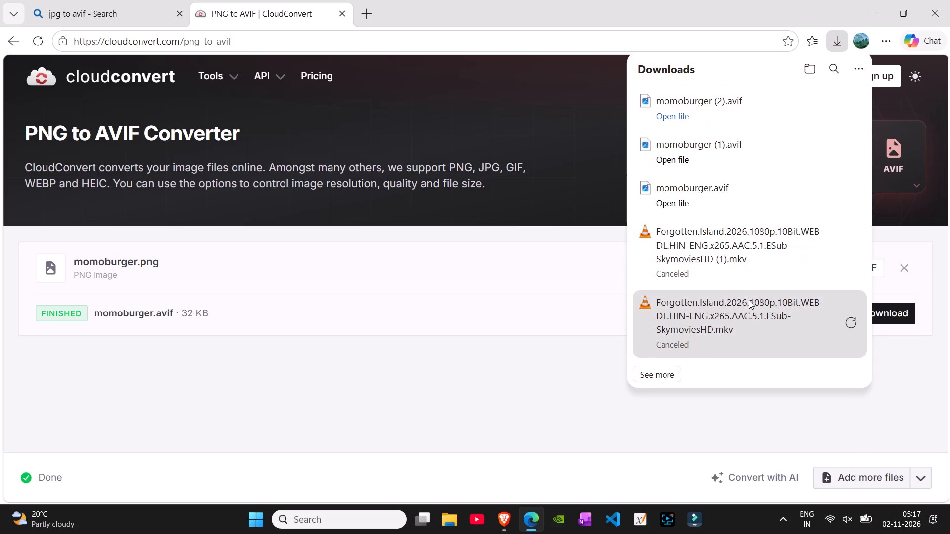
# Show the newly downloaded momoburger (2).avif in Downloads, rename it as momosburger, and close the Downloads and converter windows.
pyautogui.click(821, 112)
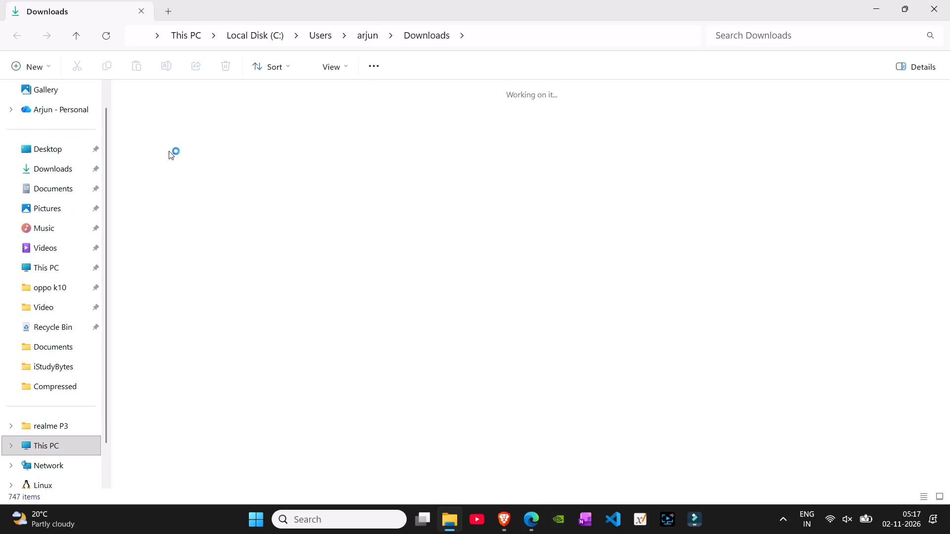
pyautogui.click(178, 206)
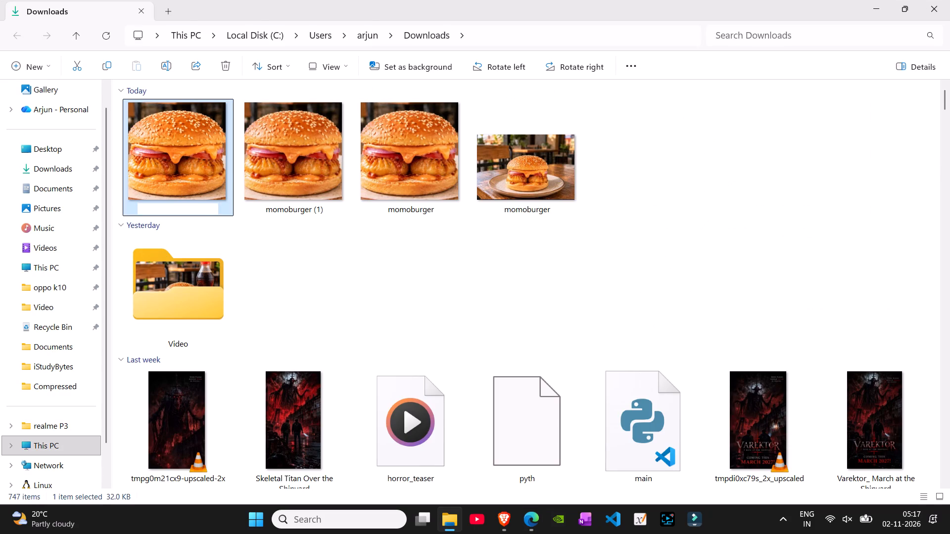
pyautogui.click(183, 210)
pyautogui.click(174, 209)
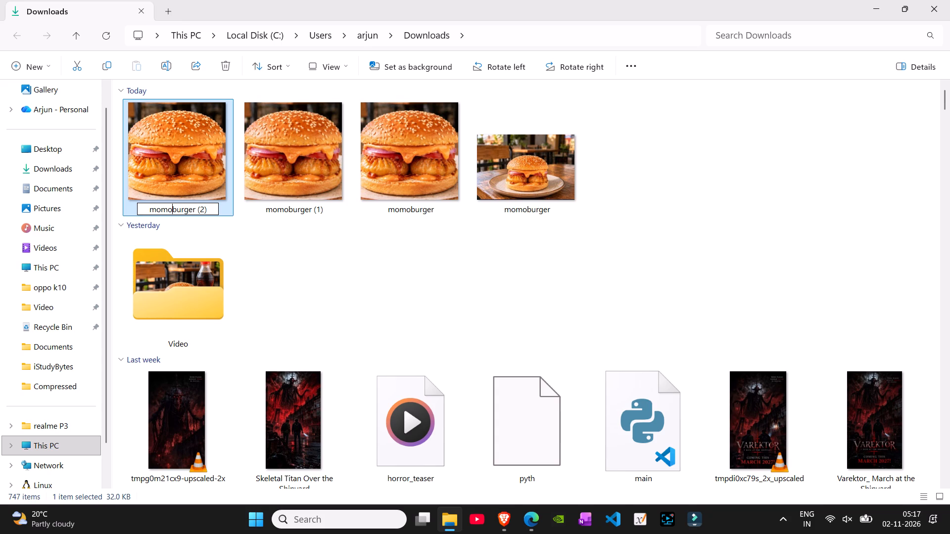
pyautogui.press('s')
pyautogui.press('Right')
pyautogui.press('Right')
pyautogui.press('Right')
pyautogui.press('Right')
pyautogui.press('Right')
pyautogui.press('Right')
pyautogui.press('Right')
pyautogui.press('Right')
pyautogui.press('Right')
pyautogui.press('0')
pyautogui.press('BackSpace')
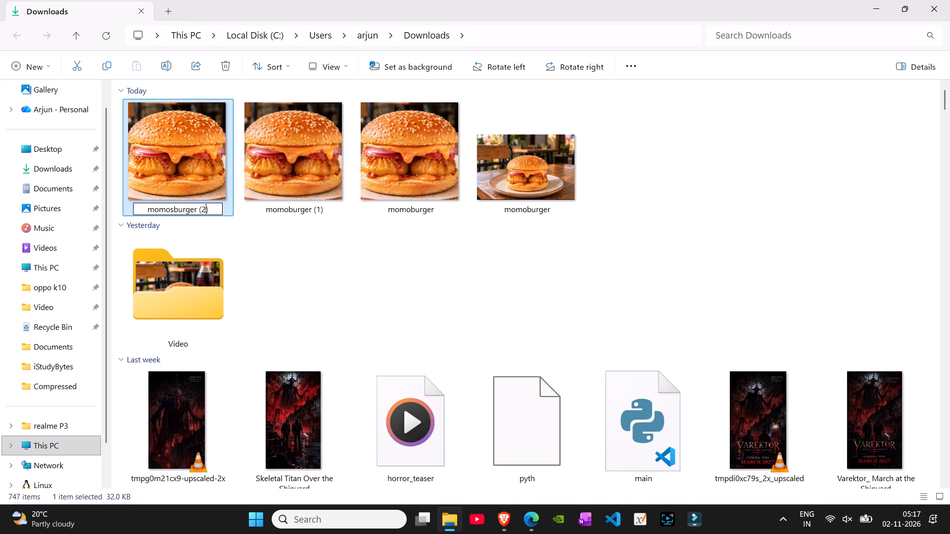
pyautogui.press('BackSpace')
pyautogui.press('BackSpace')
pyautogui.press('BackSpace')
pyautogui.press('0')
pyautogui.press('BackSpace')
pyautogui.press('0')
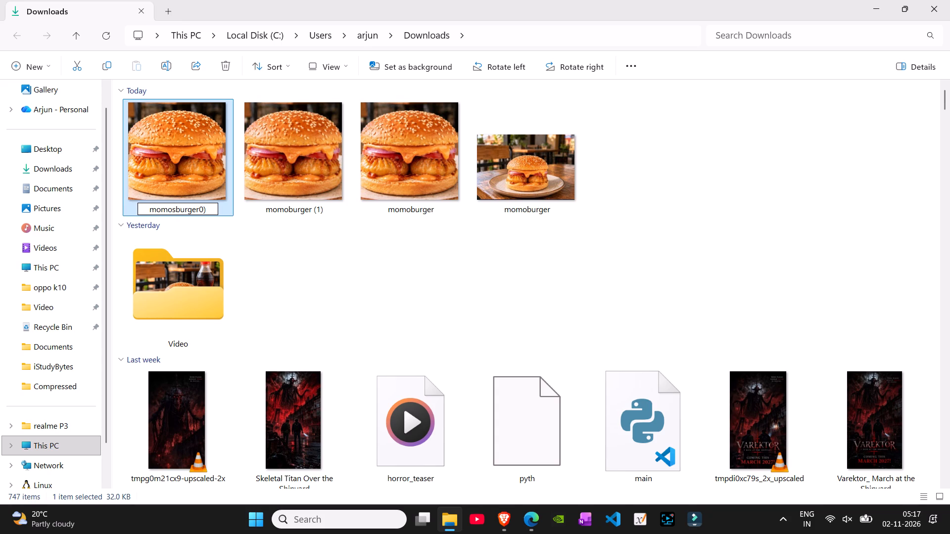
pyautogui.press('BackSpace')
pyautogui.press('Right')
pyautogui.press('BackSpace')
pyautogui.click(281, 225)
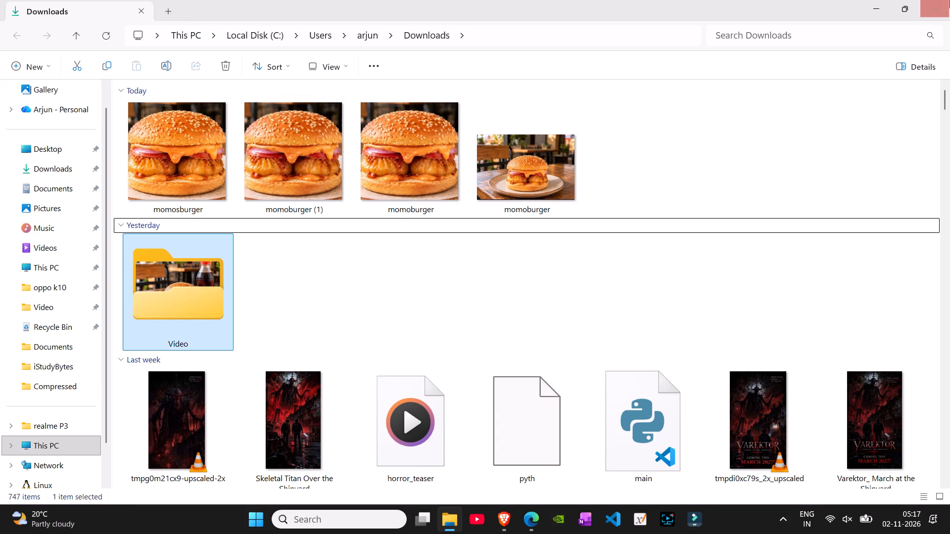
pyautogui.click(949, 0)
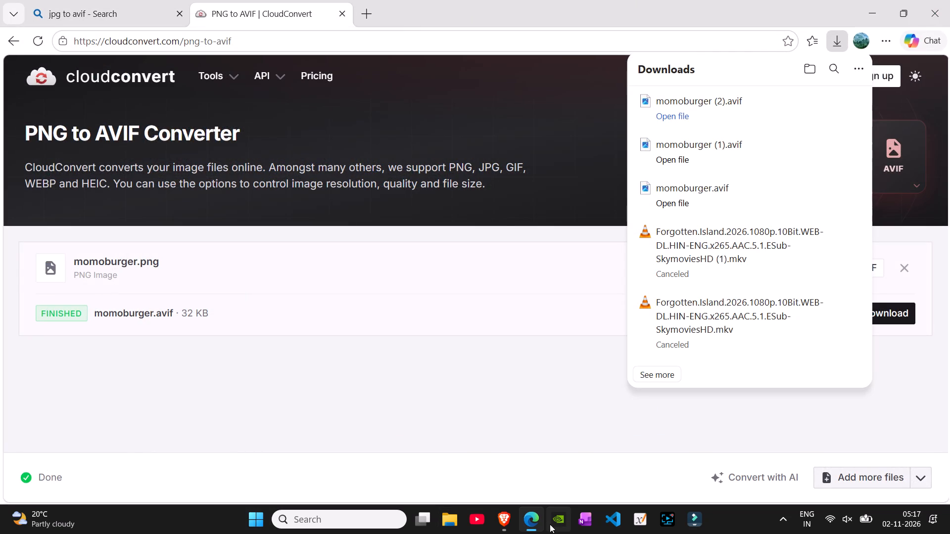
pyautogui.click(949, 0)
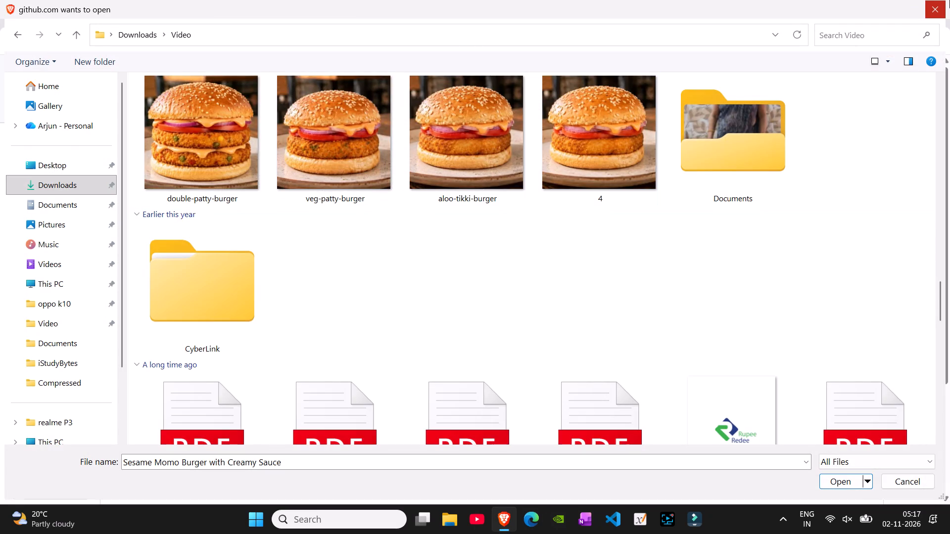
# Add momosburger.avif from Downloads to the GitHub upload for the public folder and commit it directly to the main branch.
pyautogui.click(57, 179)
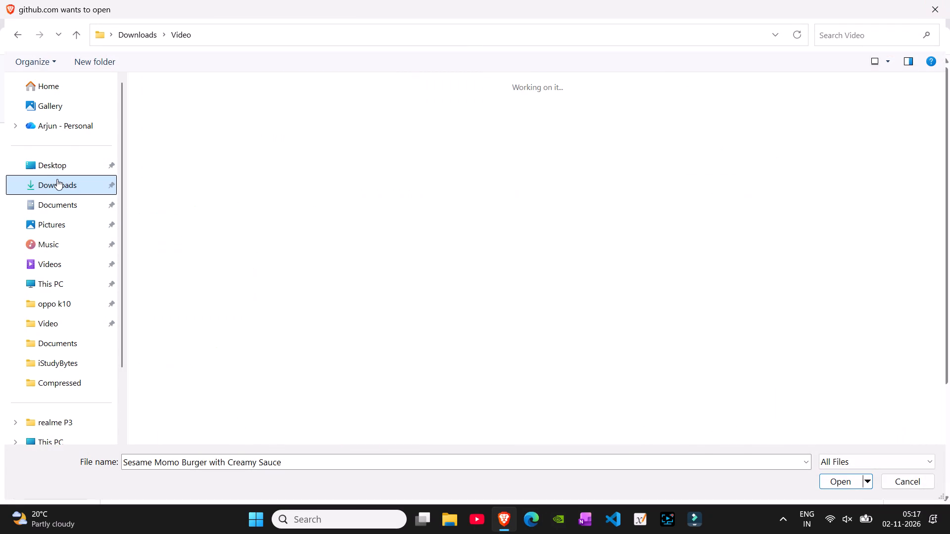
pyautogui.scroll(2, 243, 142)
pyautogui.doubleClick(243, 142)
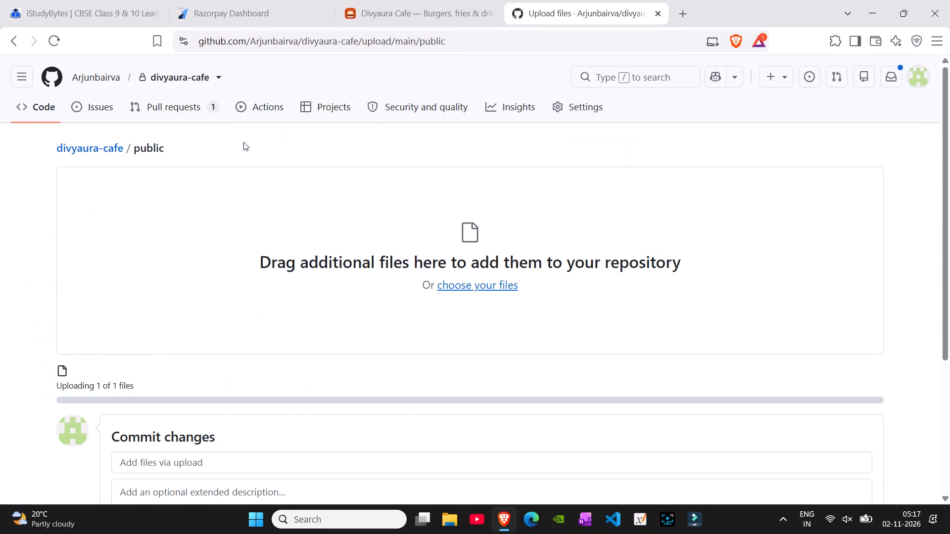
pyautogui.scroll(-2, 363, 361)
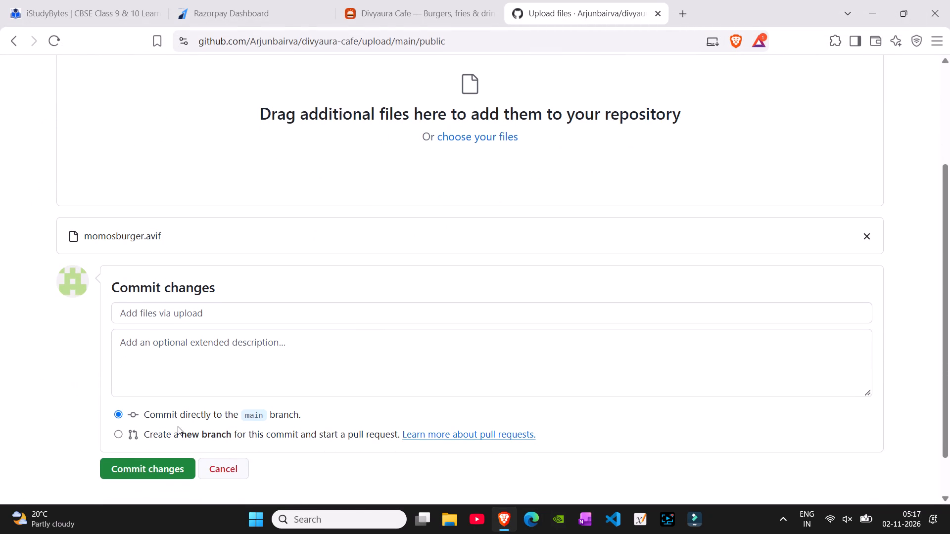
pyautogui.click(147, 465)
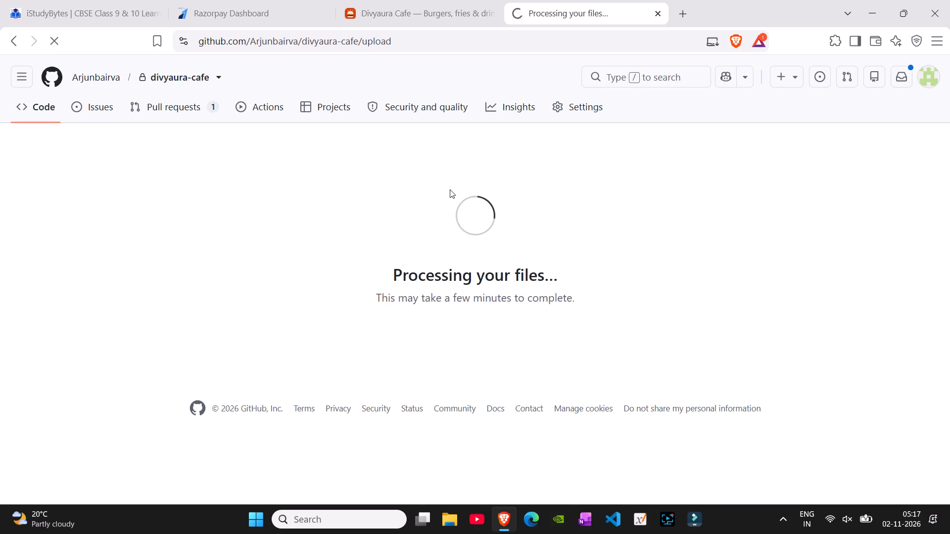
# Look over the divyaura-cafe repository page and README, and reload it to check the status of the upload commit.
pyautogui.scroll(-4, 450, 189)
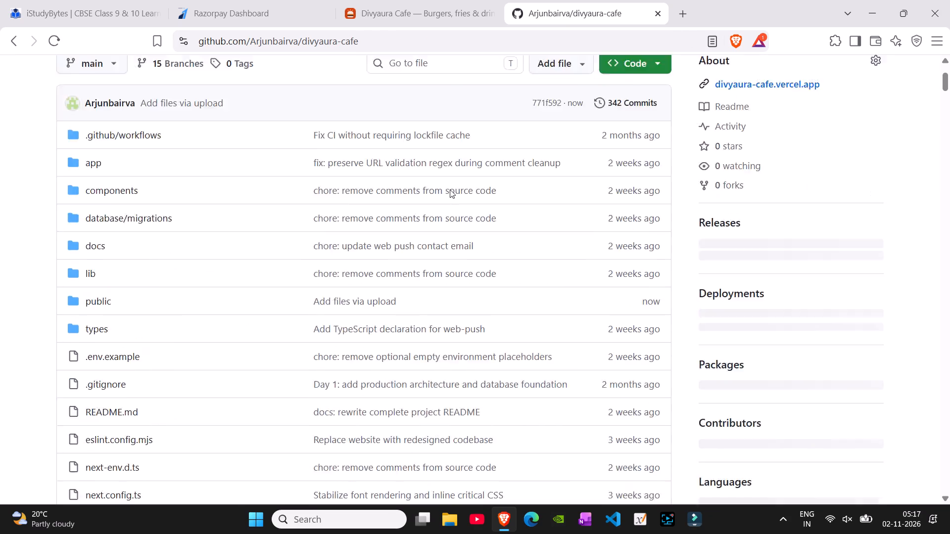
pyautogui.scroll(-2, 450, 189)
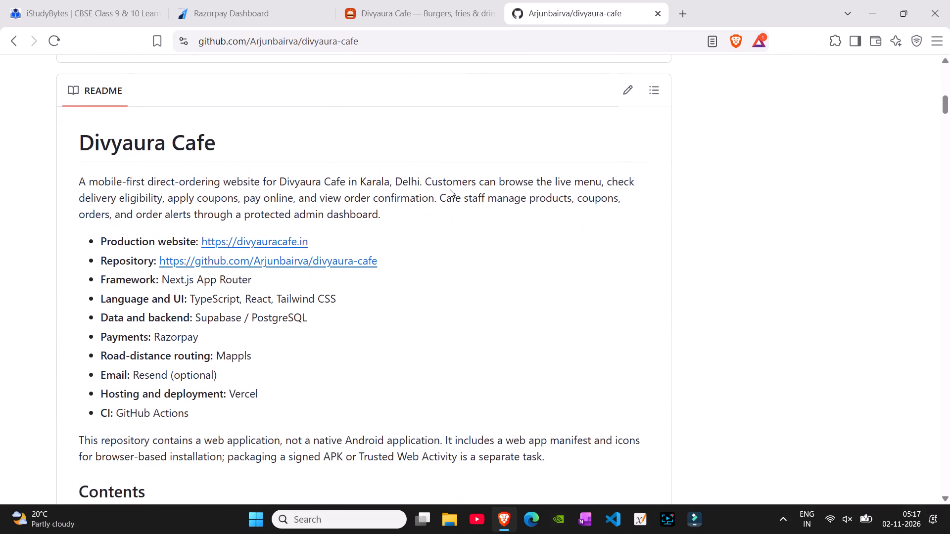
pyautogui.scroll(-2, 450, 189)
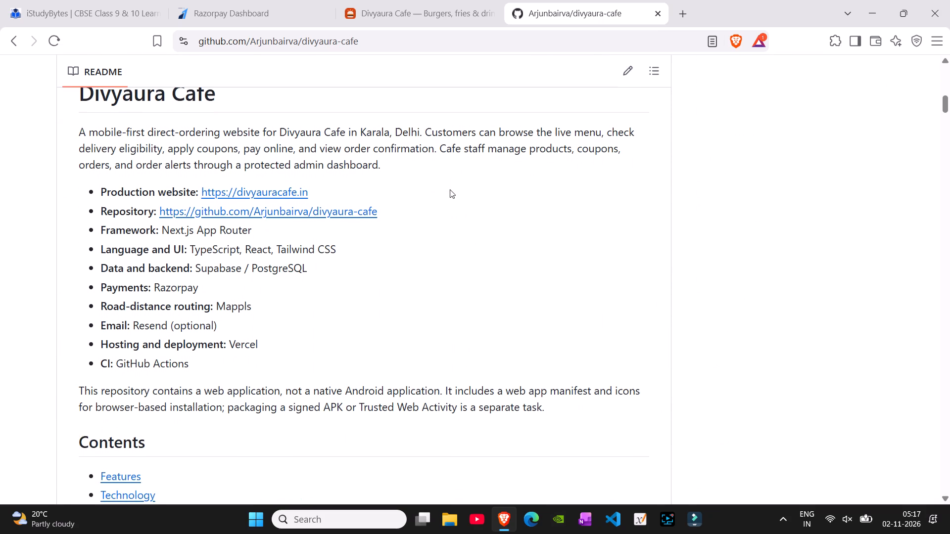
pyautogui.scroll(9, 450, 189)
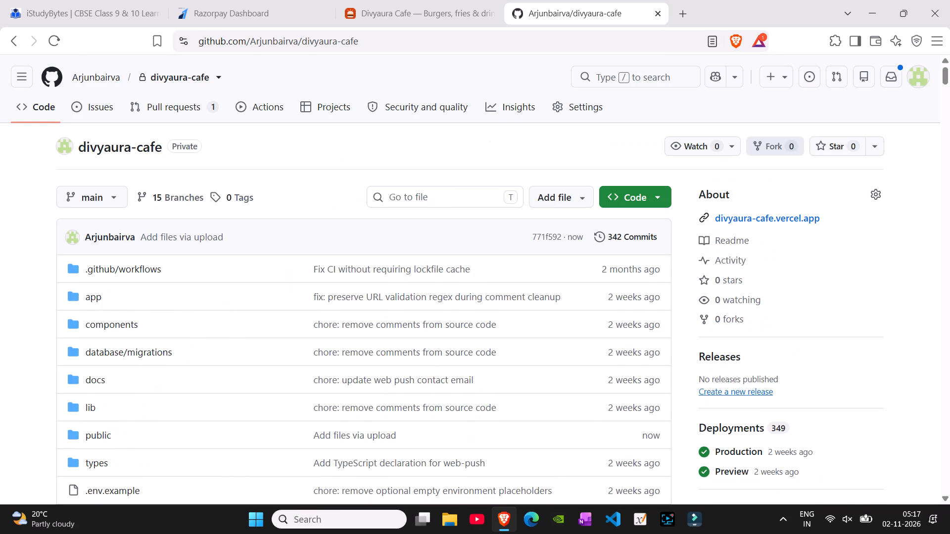
pyautogui.hotkey('ctrl', 'r')
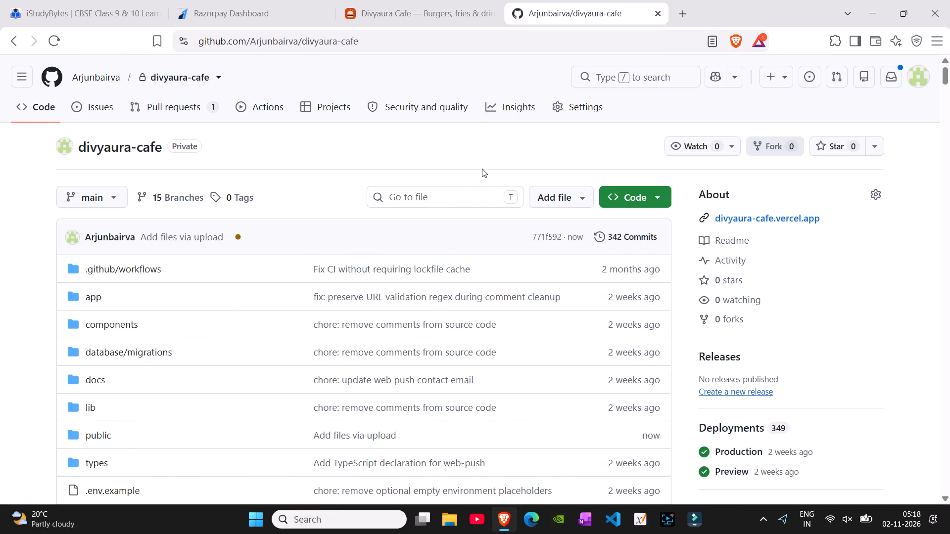
pyautogui.click(484, 170)
# Switch to the Divyaura Cafe customer site, reload it, and check the Momos Burger card's image.
pyautogui.click(418, 0)
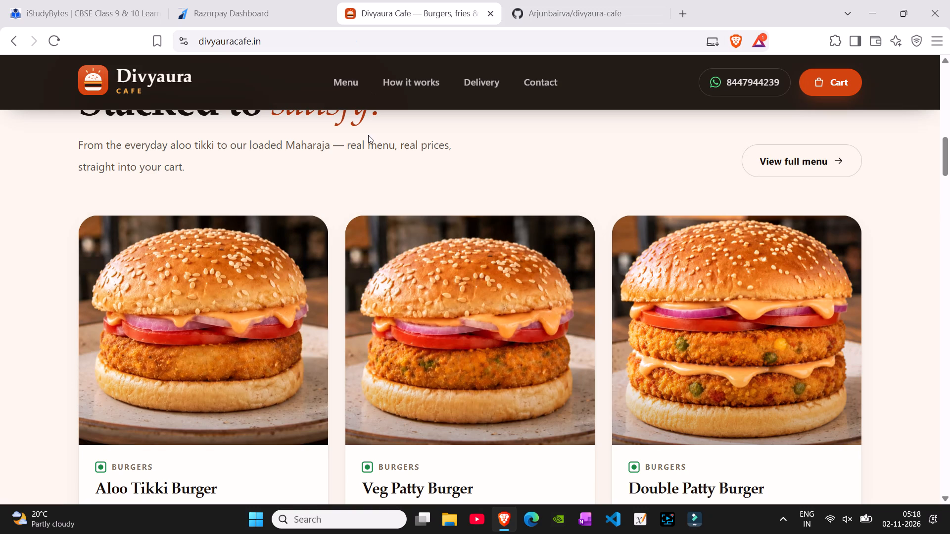
pyautogui.hotkey('ctrl', 'r')
pyautogui.scroll(-7, 368, 135)
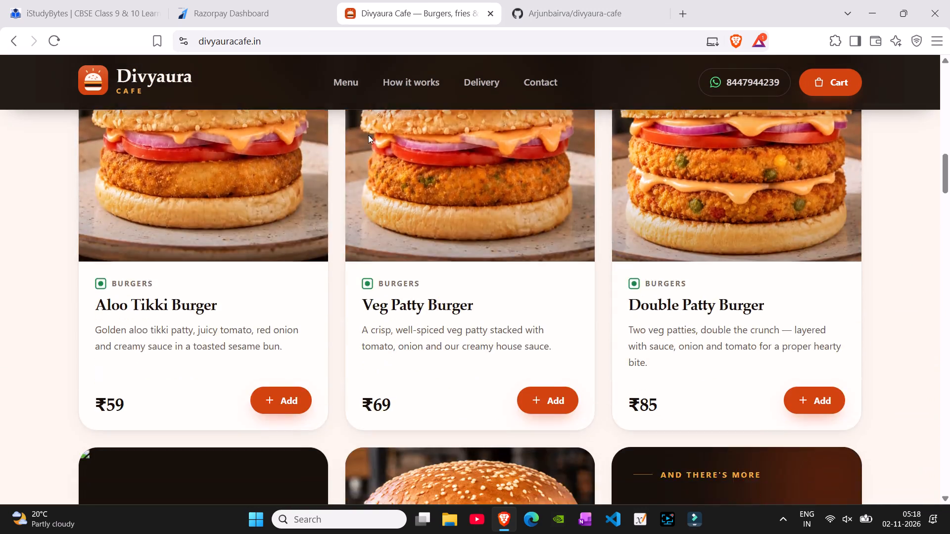
pyautogui.scroll(-2, 368, 135)
pyautogui.scroll(1, 368, 135)
pyautogui.hscroll(1, 368, 135)
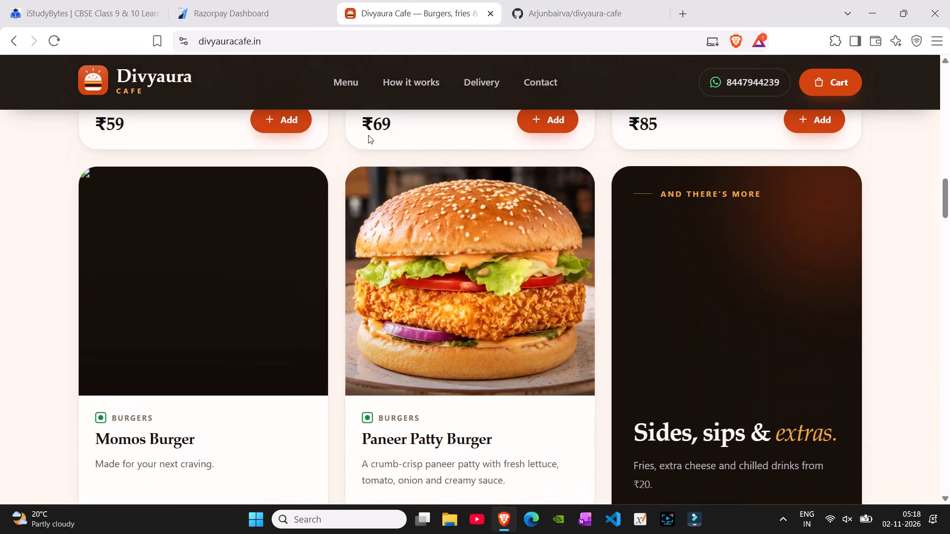
pyautogui.hscroll(1, 368, 135)
# Reload the customer site repeatedly and recheck the image on the Momos Burger card.
pyautogui.hotkey('ctrl', 'r')
pyautogui.hotkey('ctrl', 'r')
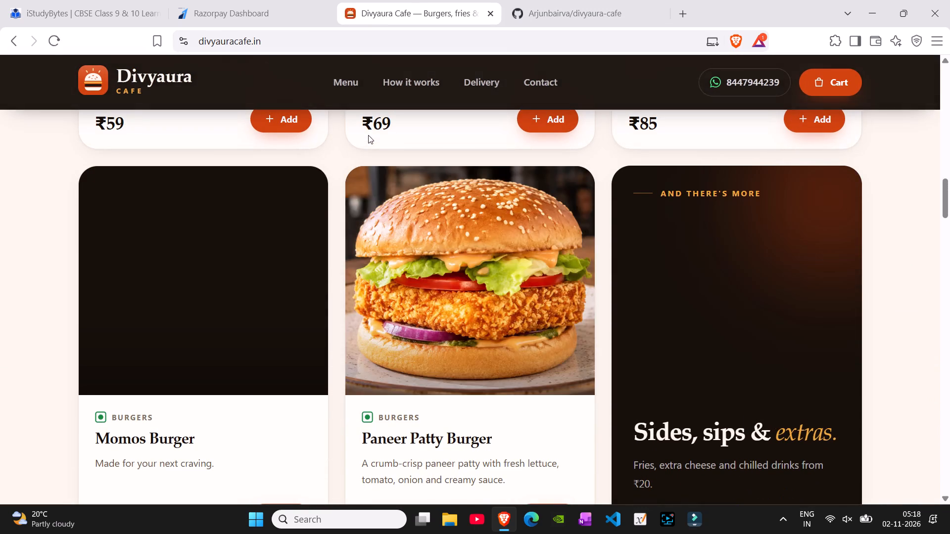
pyautogui.hscroll(1, 368, 135)
pyautogui.hotkey('ctrl', 'r')
pyautogui.hotkey('ctrl', 'r')
pyautogui.hotkey('ctrl', 'r')
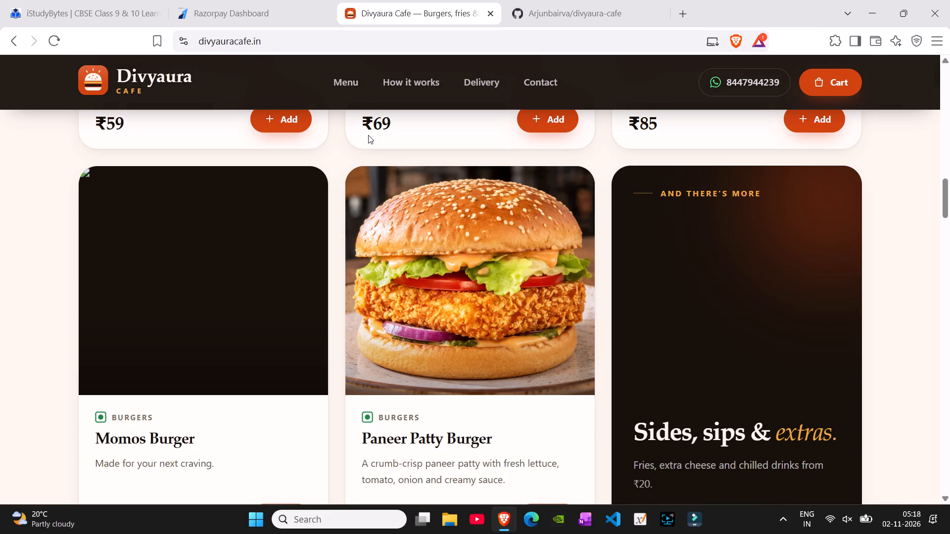
pyautogui.hotkey('ctrl', 'r')
pyautogui.hotkey('ctrl', 'r')
pyautogui.hotkey('ctrl', 'r')
pyautogui.hotkey('ctrl', 'r')
pyautogui.hotkey('ctrl', 'r')
pyautogui.hotkey('ctrl', 'r')
pyautogui.hotkey('ctrl', 'r')
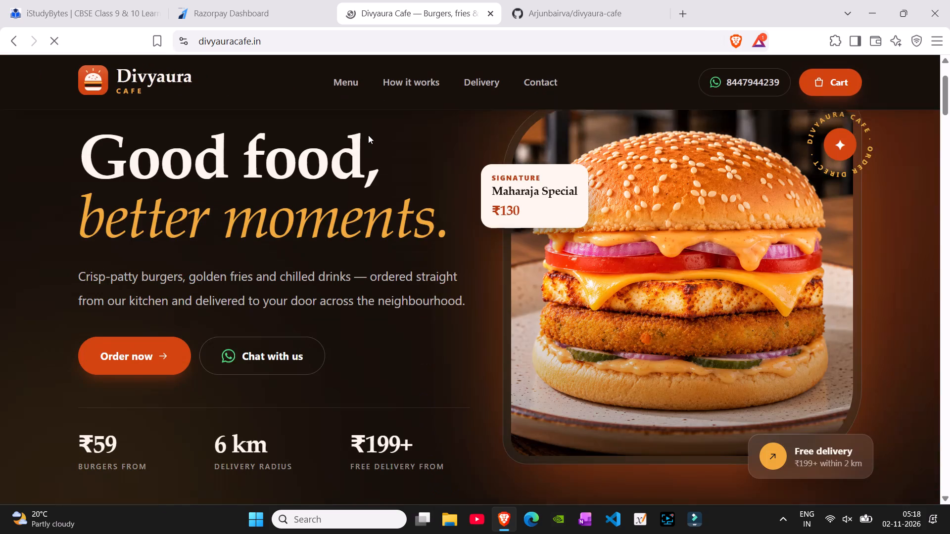
pyautogui.keyDown('ctrl'); pyautogui.hscroll(1, 368, 135); pyautogui.keyUp('ctrl')
pyautogui.scroll(-9, 368, 135)
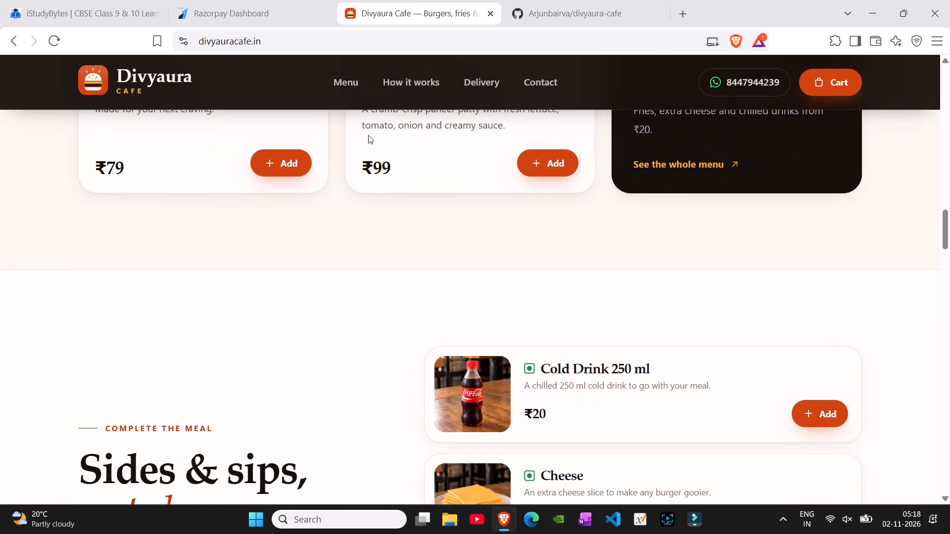
pyautogui.scroll(2, 368, 135)
pyautogui.click(165, 196)
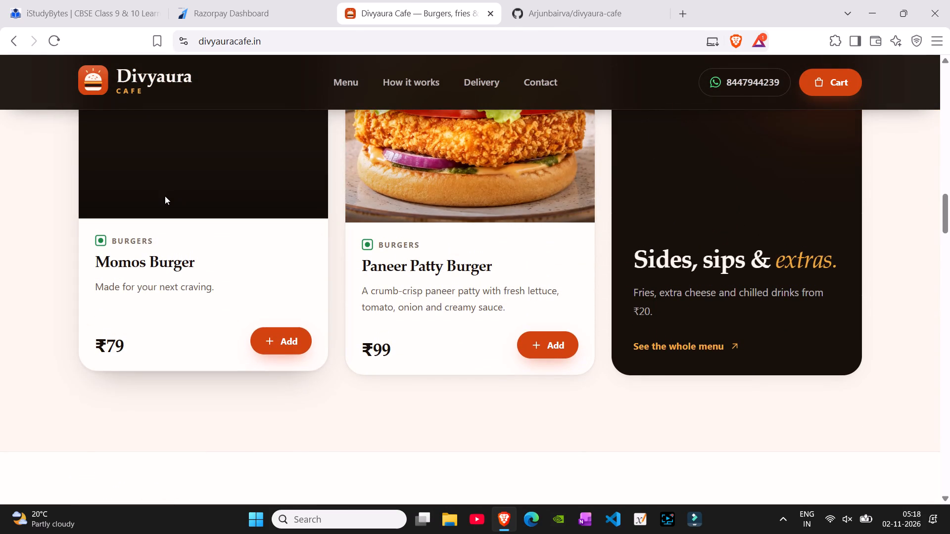
# Switch to the divyaura-cafe repository on GitHub and reload it to recheck the status of the upload commit.
pyautogui.scroll(2, 226, 187)
pyautogui.click(617, 0)
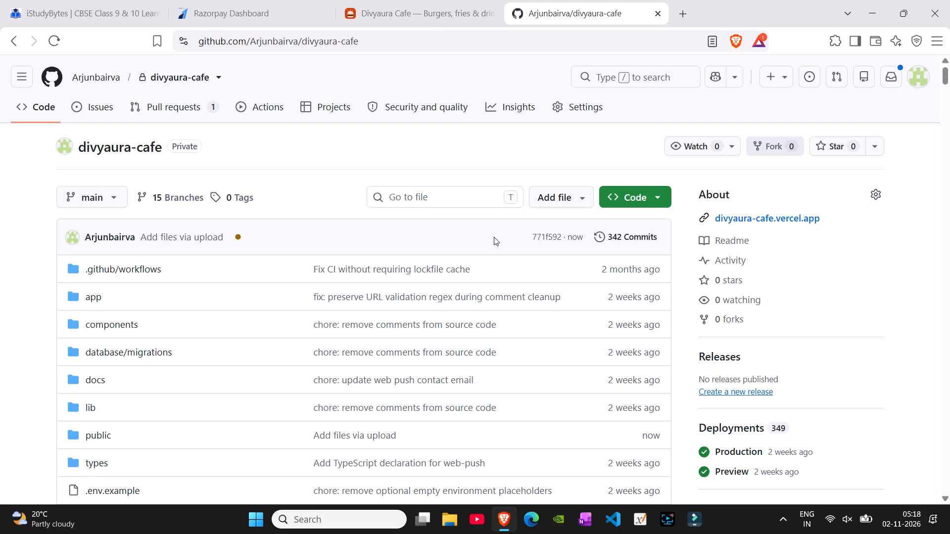
pyautogui.hotkey('ctrl', 'r')
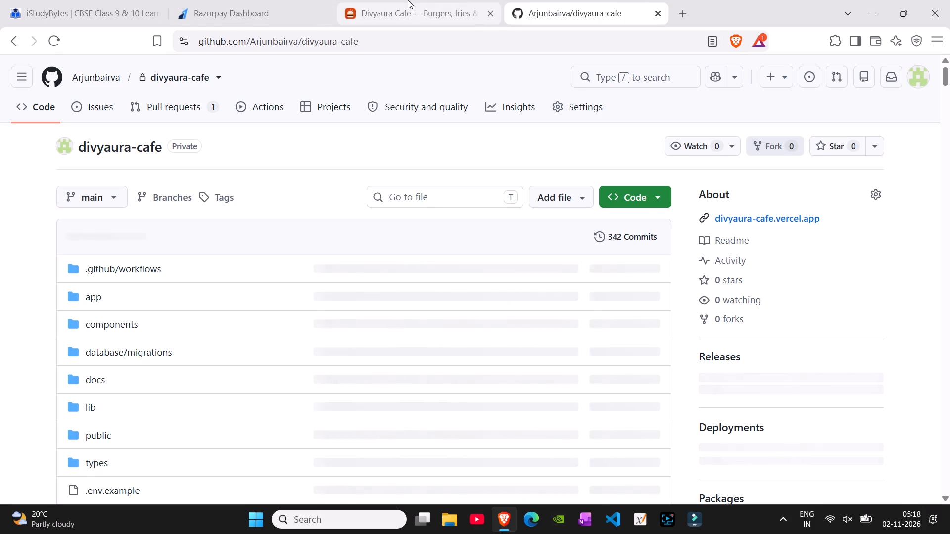
# Return to the Divyaura Cafe customer site, reload it, and check the Momos Burger image alongside the other burger cards.
pyautogui.click(463, 0)
pyautogui.hotkey('ctrl', 'r')
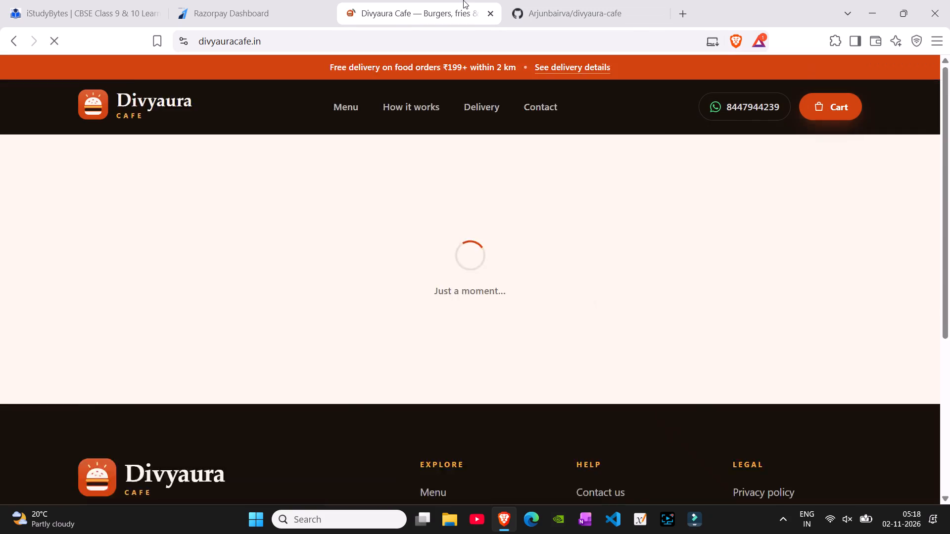
pyautogui.hscroll(1, 348, 333)
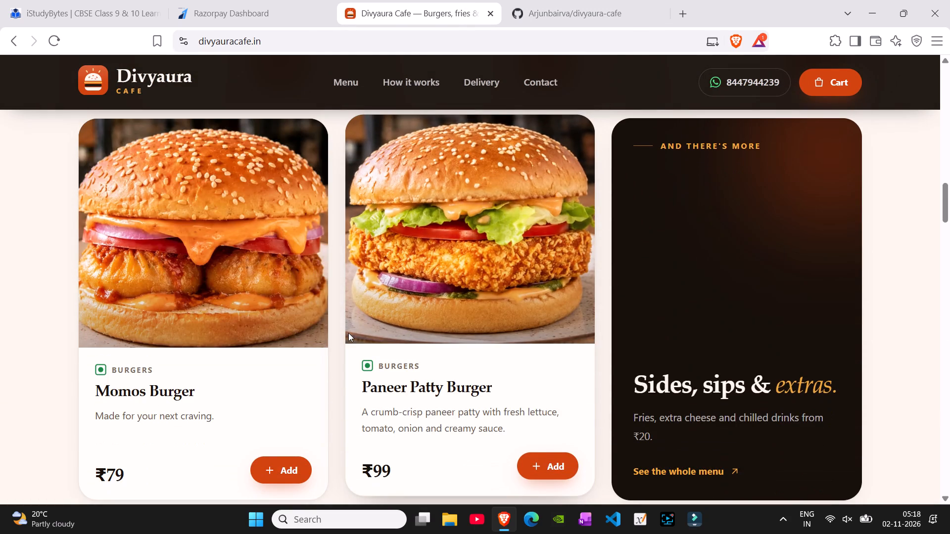
pyautogui.hscroll(1, 348, 333)
pyautogui.scroll(5, 348, 333)
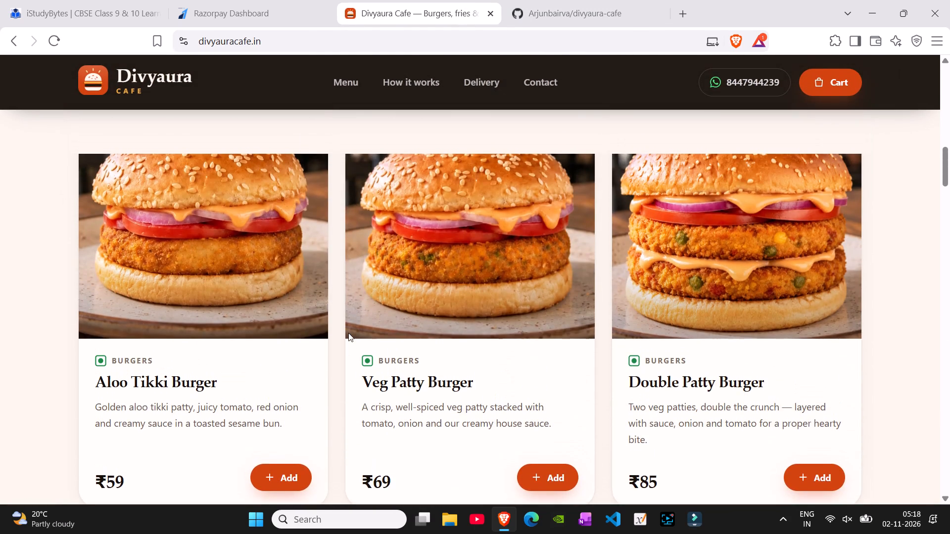
pyautogui.scroll(9, 348, 333)
pyautogui.scroll(-4, 348, 333)
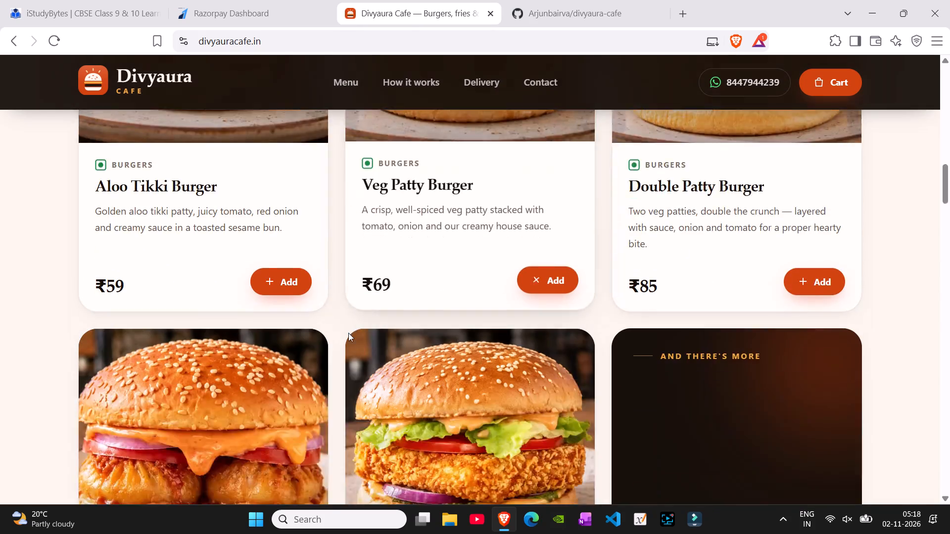
pyautogui.scroll(5, 348, 333)
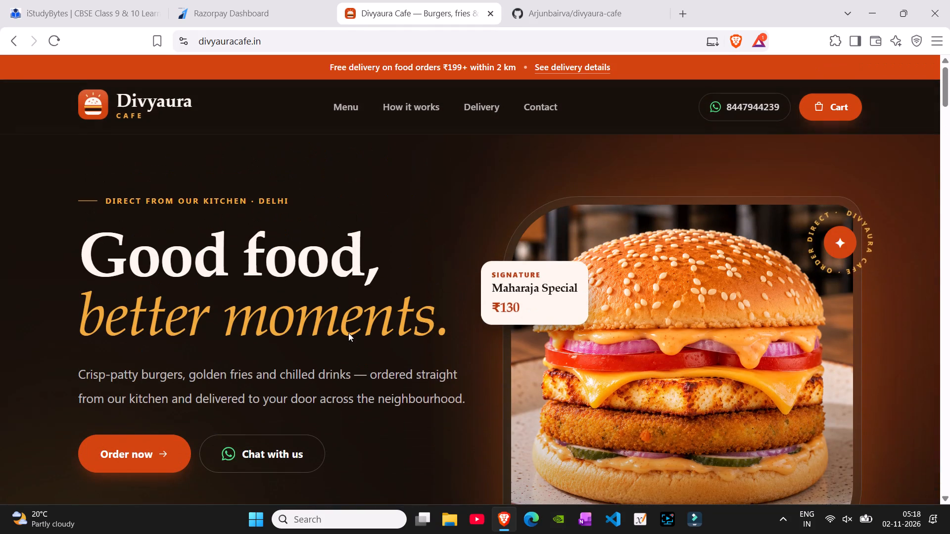
# Look over the homepage from the hero banner to How it works, comparing the Momos Burger image with the other signature burgers.
pyautogui.scroll(-5, 348, 333)
pyautogui.scroll(2, 348, 333)
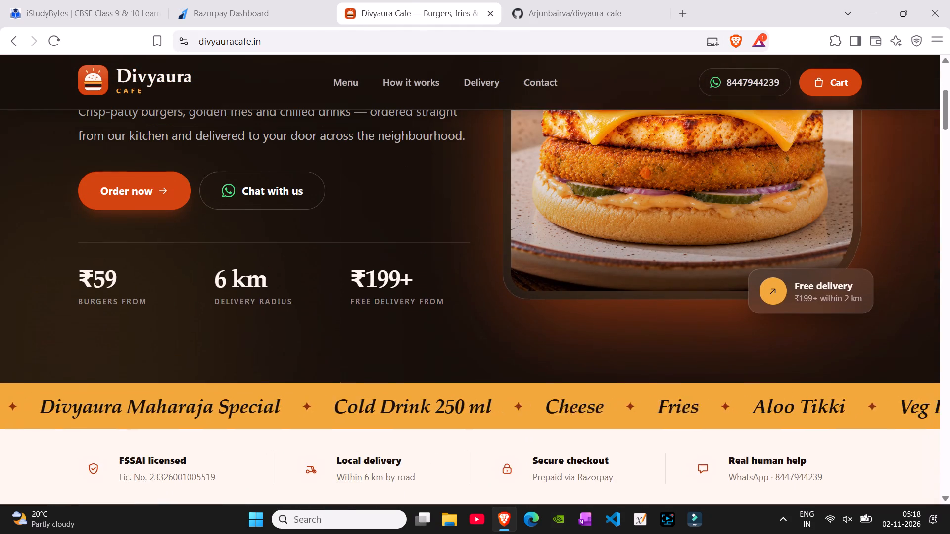
pyautogui.scroll(1, 348, 333)
pyautogui.hscroll(1, 348, 333)
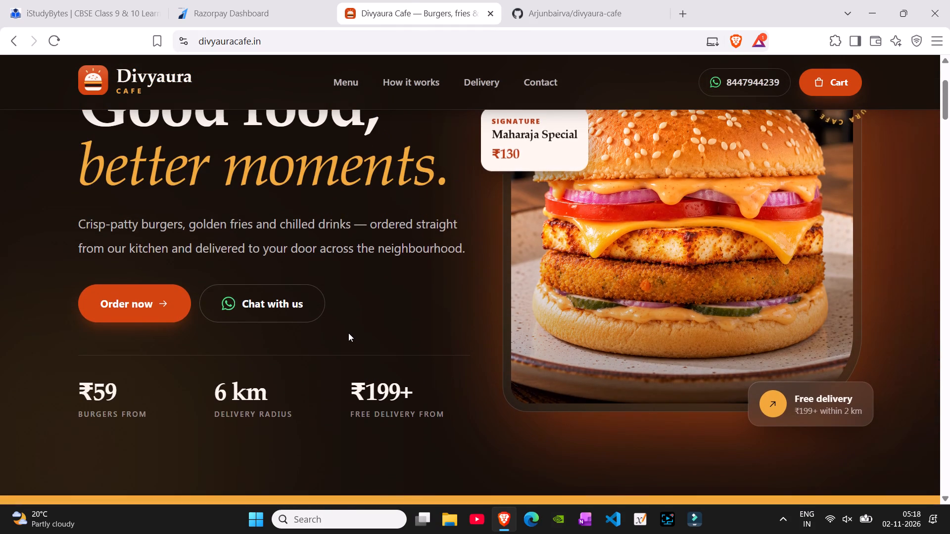
pyautogui.hscroll(2, 348, 333)
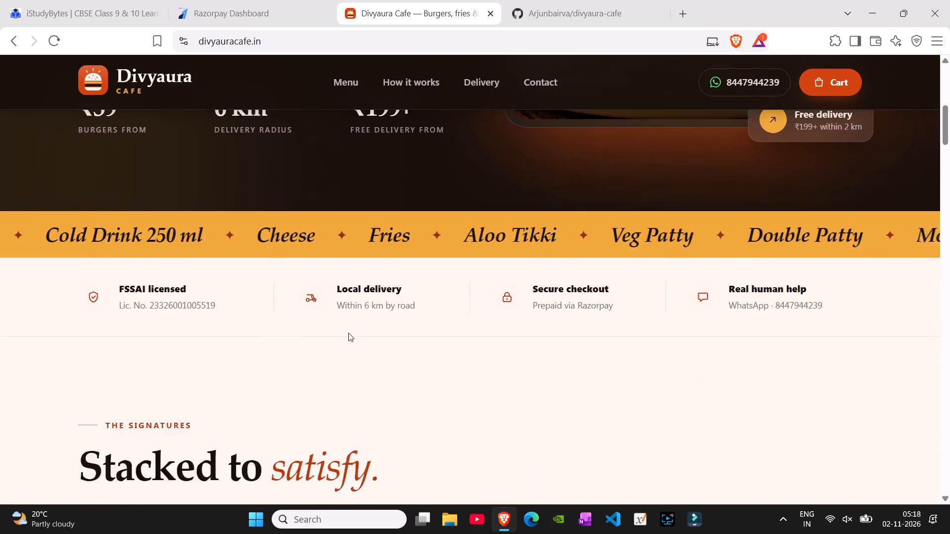
pyautogui.scroll(-6, 348, 333)
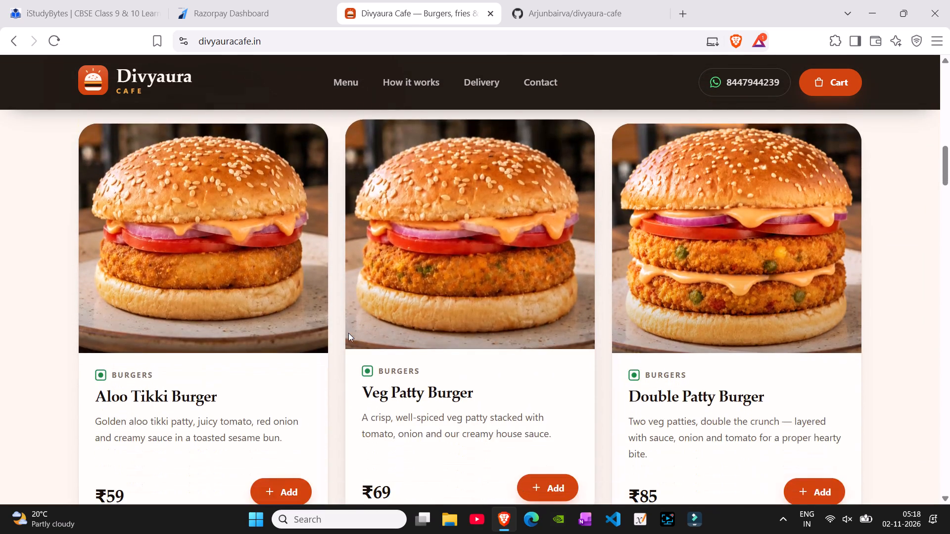
pyautogui.scroll(-8, 348, 333)
pyautogui.scroll(2, 348, 333)
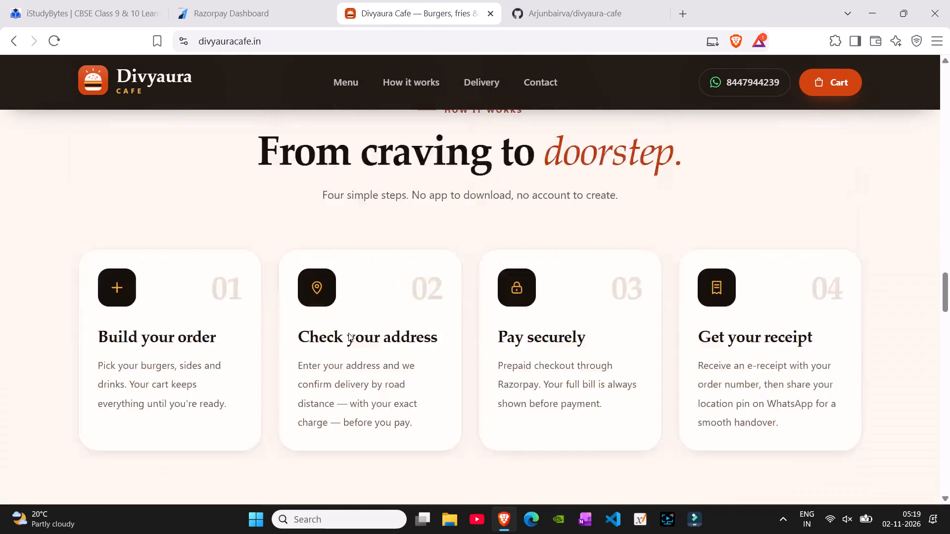
pyautogui.scroll(7, 348, 333)
pyautogui.hscroll(1, 348, 333)
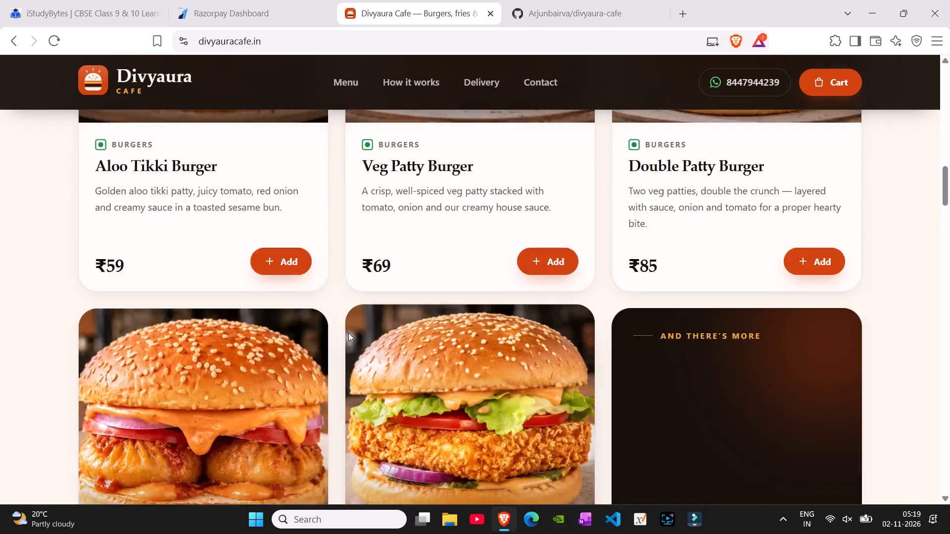
pyautogui.hscroll(1, 348, 333)
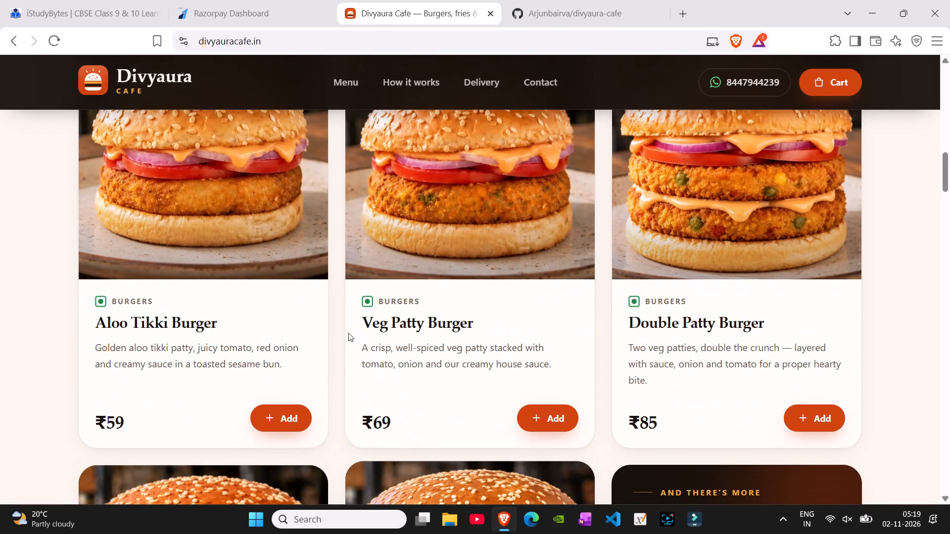
pyautogui.hscroll(1, 348, 333)
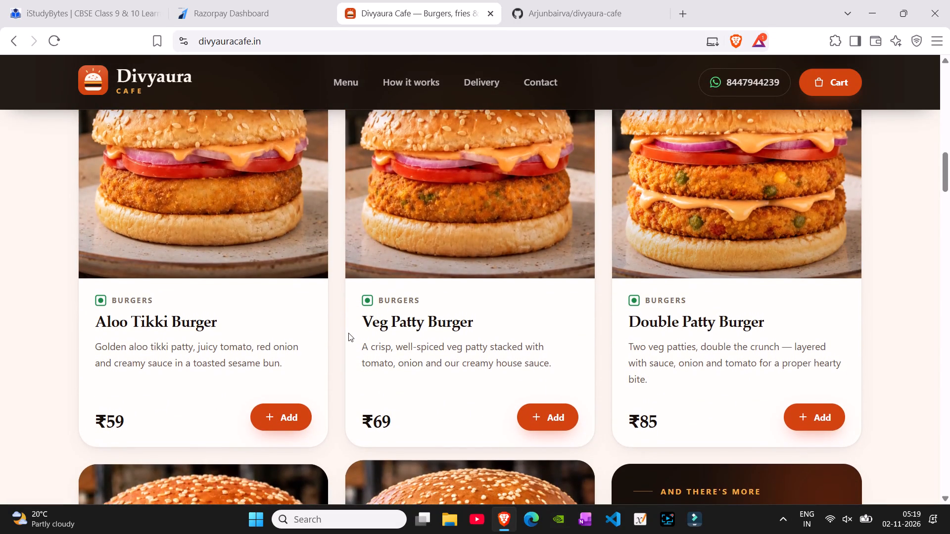
pyautogui.hscroll(1, 348, 333)
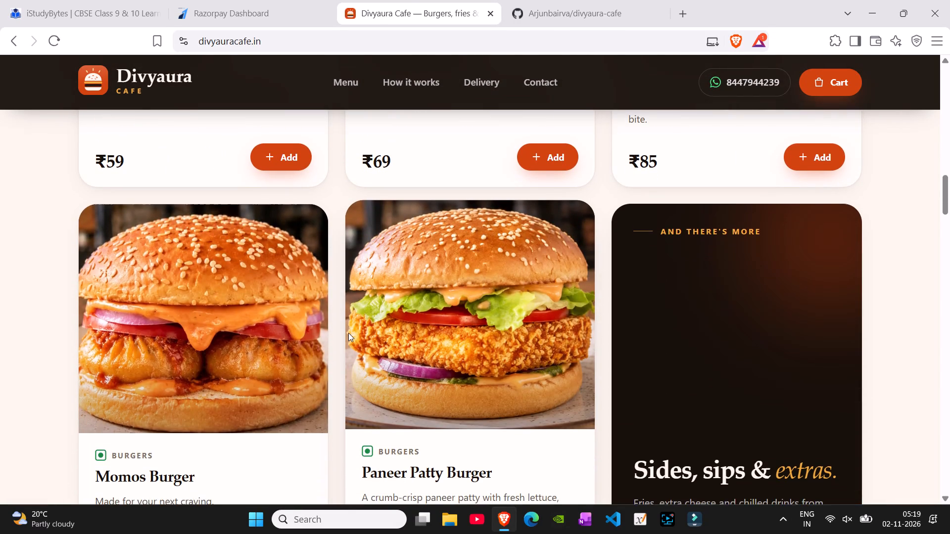
pyautogui.hscroll(3, 348, 333)
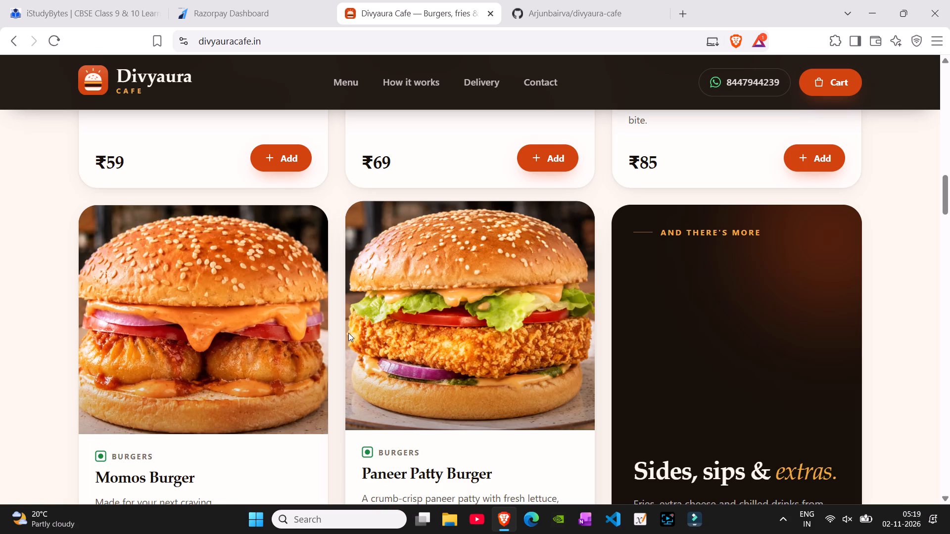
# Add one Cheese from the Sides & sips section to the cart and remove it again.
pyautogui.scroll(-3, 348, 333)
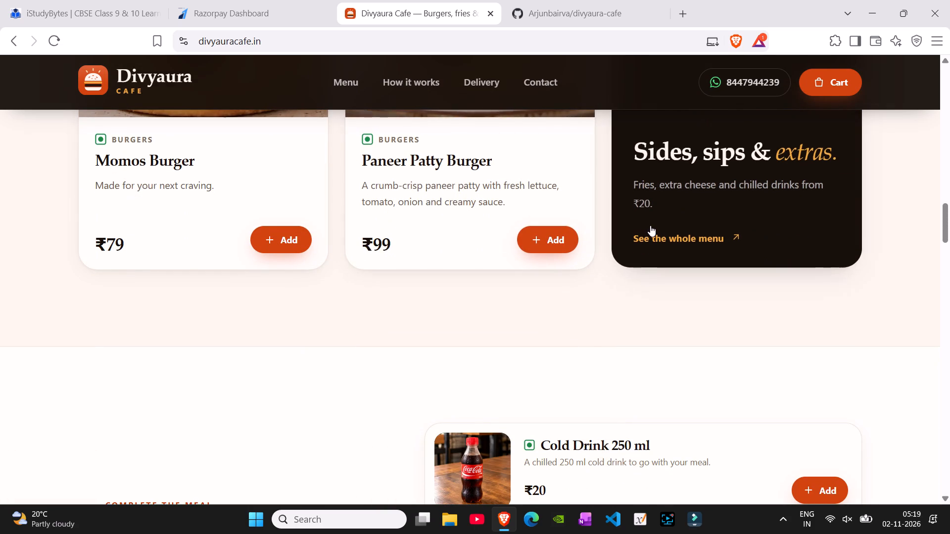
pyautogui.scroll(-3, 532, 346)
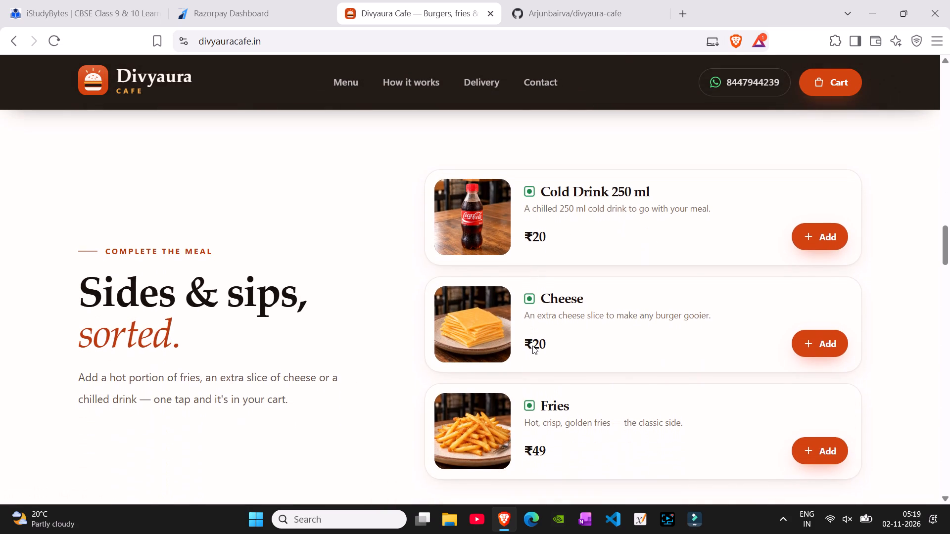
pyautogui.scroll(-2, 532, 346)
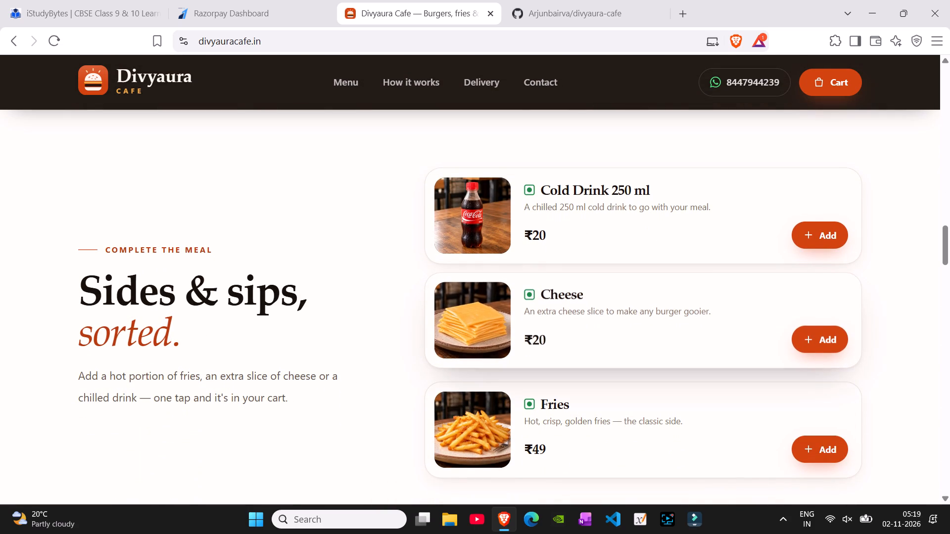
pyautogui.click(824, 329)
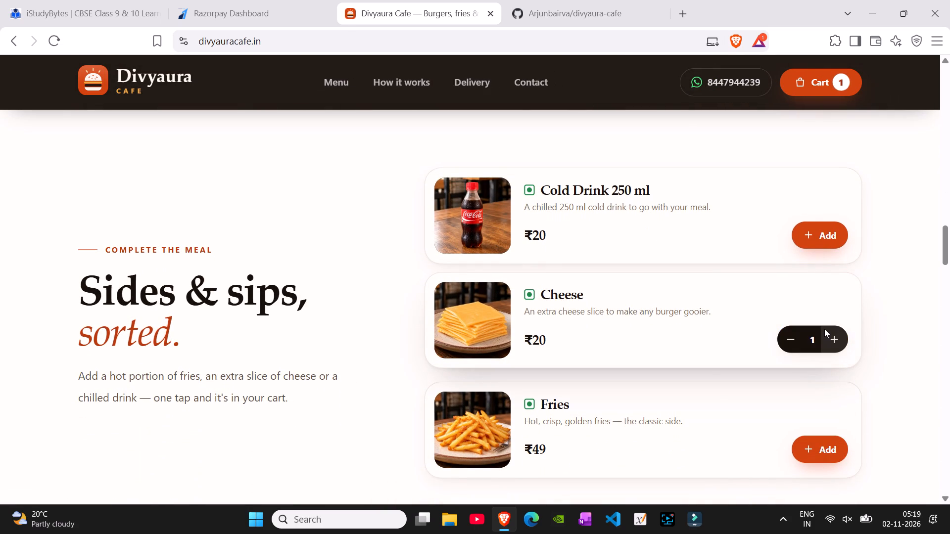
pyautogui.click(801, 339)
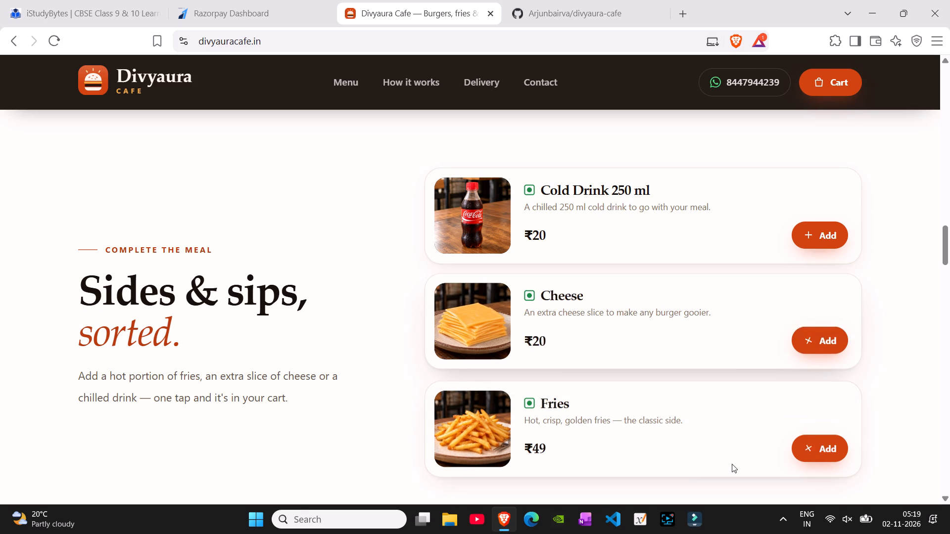
# Look over the How it works section and the rest of the homepage back up to the hero banner.
pyautogui.scroll(-8, 732, 464)
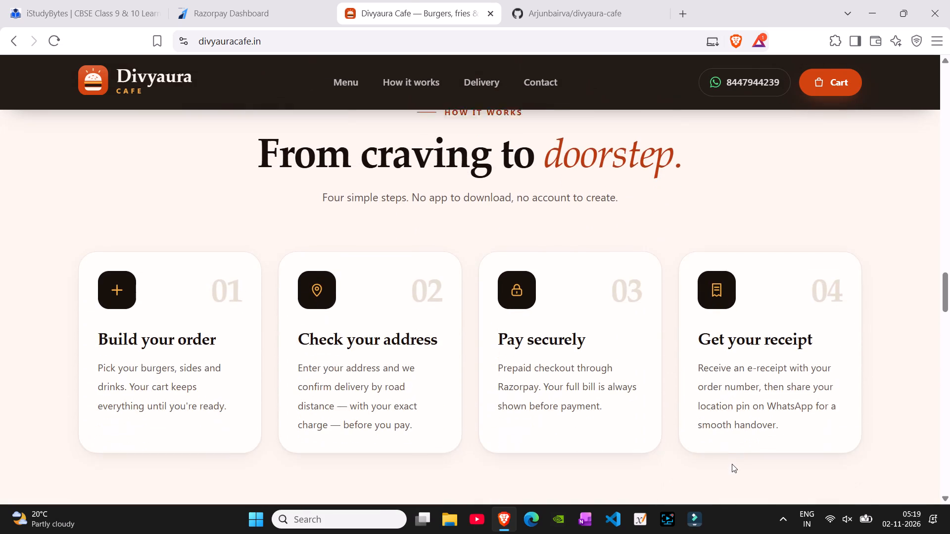
pyautogui.scroll(10, 732, 464)
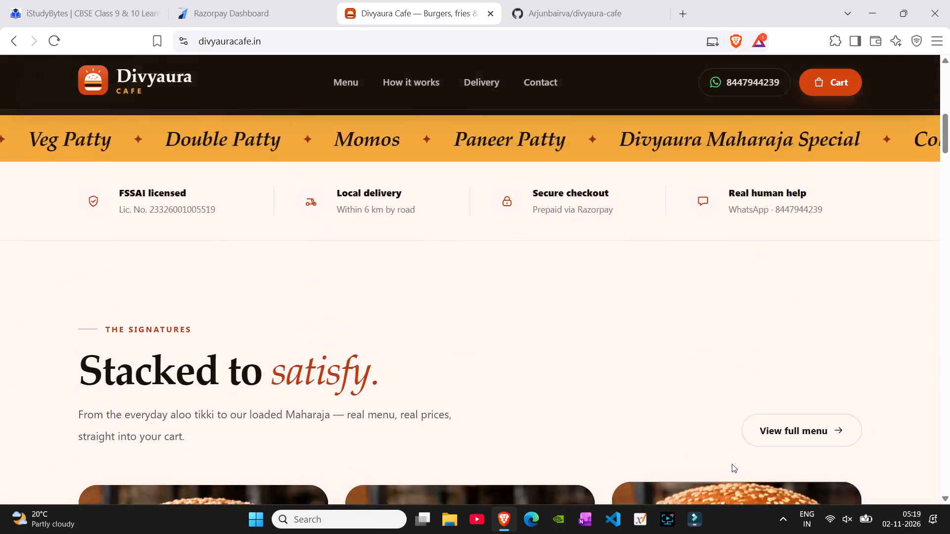
pyautogui.scroll(2, 732, 464)
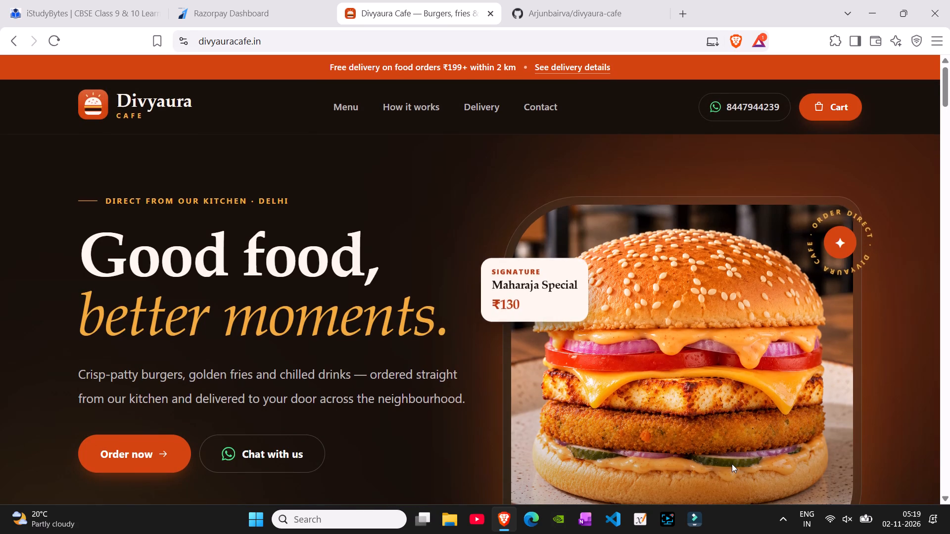
# Open the delivery details from the free-delivery banner and review the free delivery tiers and standard delivery charges.
pyautogui.click(583, 63)
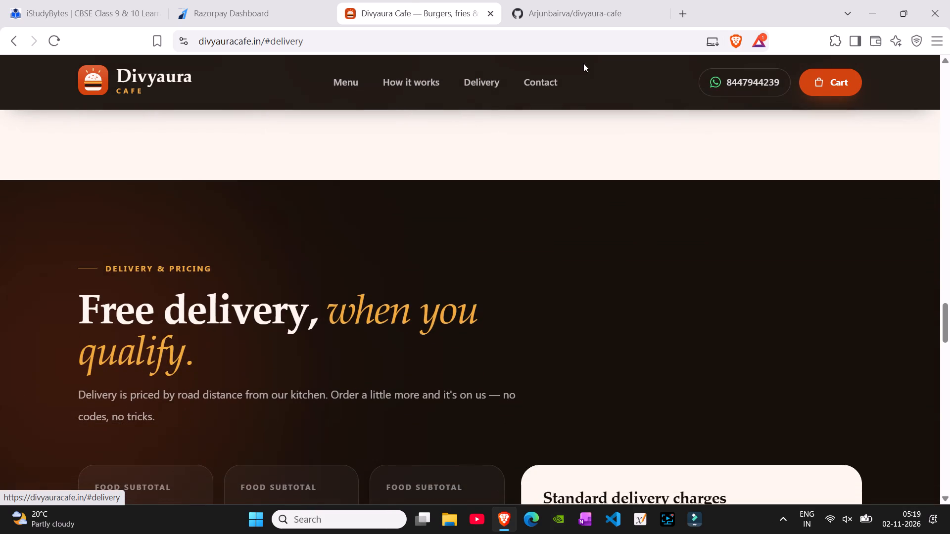
pyautogui.scroll(-3, 538, 255)
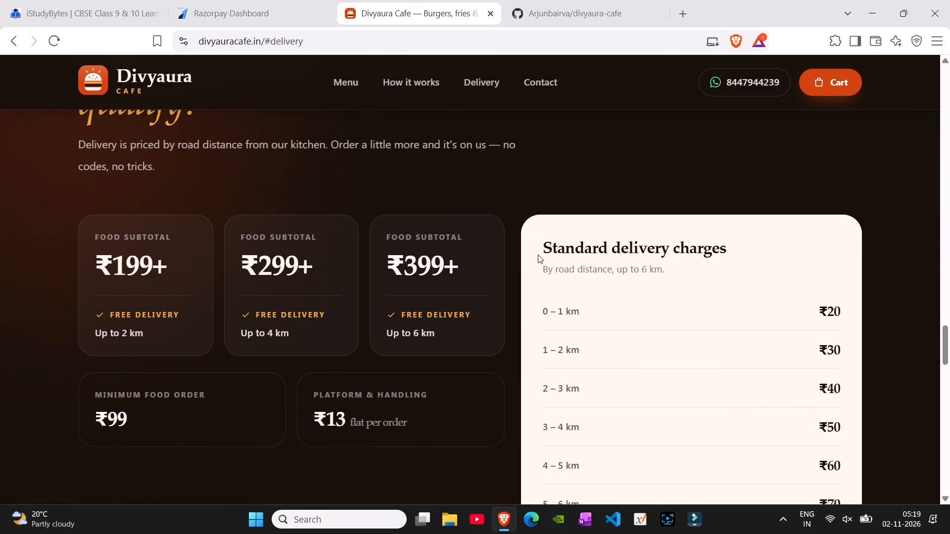
pyautogui.scroll(-1, 538, 255)
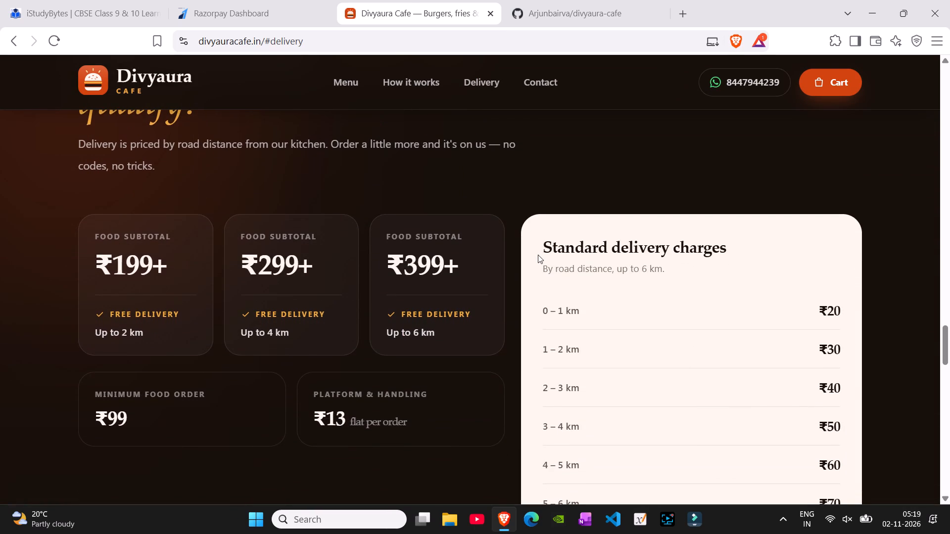
pyautogui.scroll(-1, 538, 255)
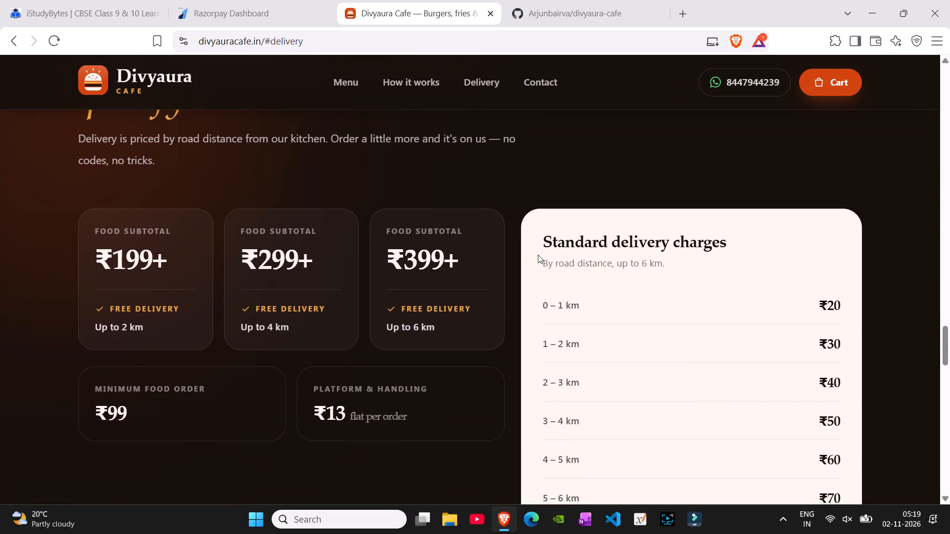
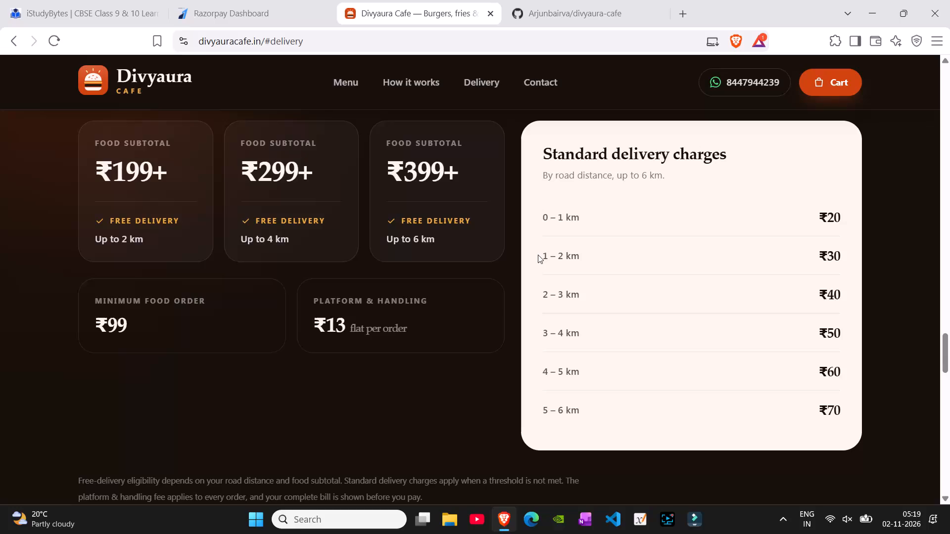
# Look over the homepage from the delivery charges back to the hero banner, examining the Maharaja Special signature card and its price.
pyautogui.scroll(-1, 538, 255)
pyautogui.scroll(20, 610, 267)
pyautogui.scroll(3, 610, 267)
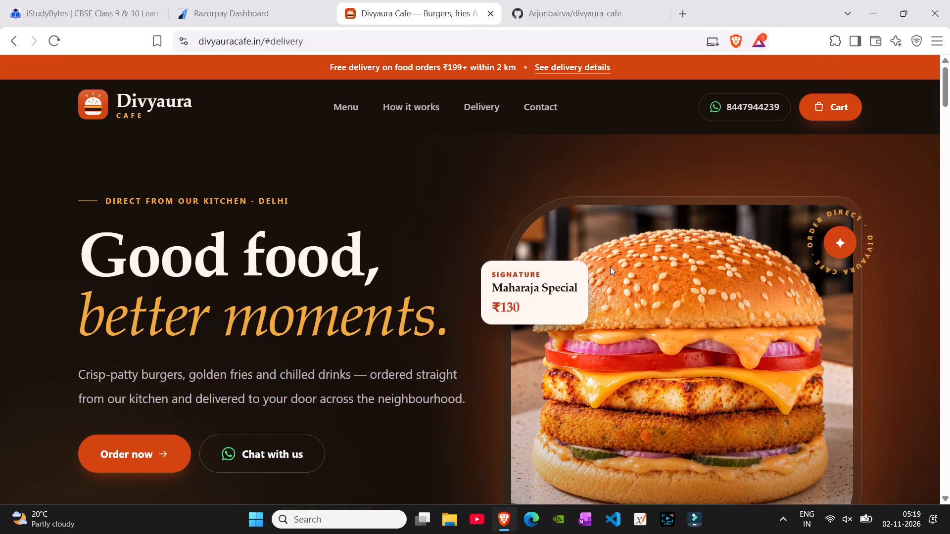
pyautogui.scroll(-8, 610, 267)
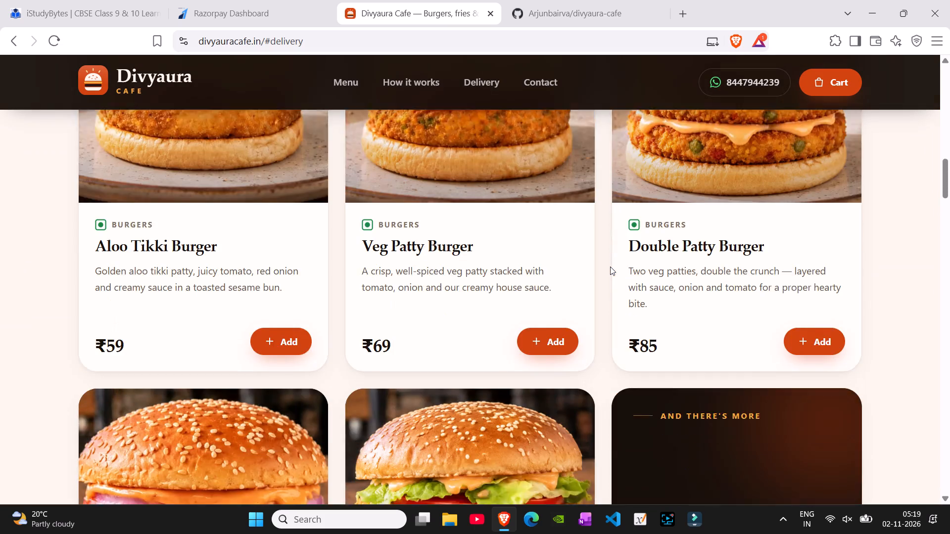
pyautogui.scroll(-2, 610, 267)
pyautogui.scroll(4, 610, 267)
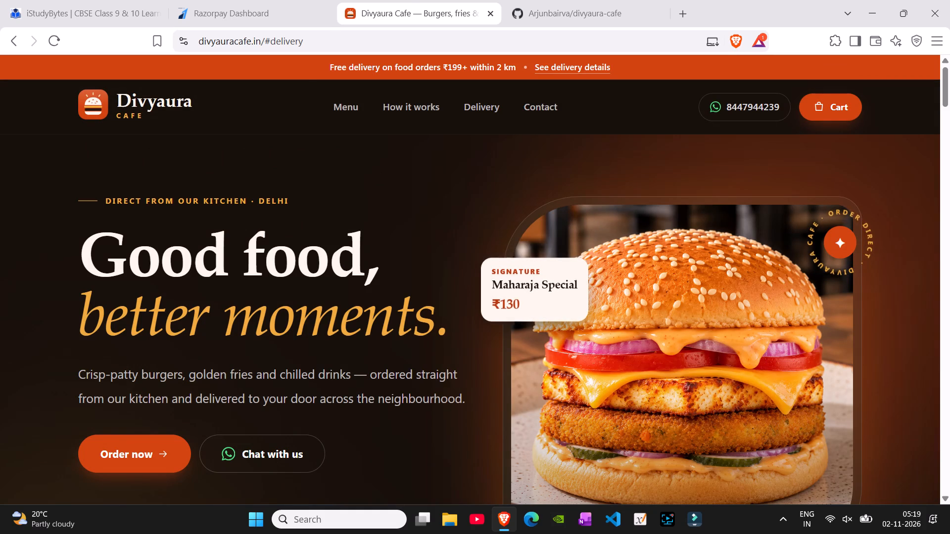
pyautogui.click(518, 294)
pyautogui.moveTo(529, 297); pyautogui.dragTo(490, 309)
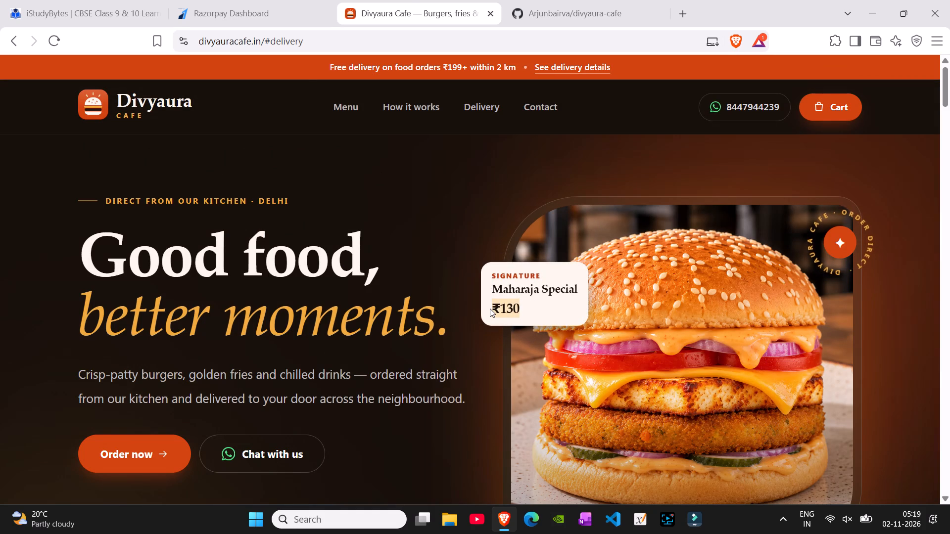
pyautogui.click(490, 309)
# Look over the homepage's Signatures section, including the Momos Burger and Paneer Patty Burger cards, and return to the hero banner.
pyautogui.scroll(-1, 490, 309)
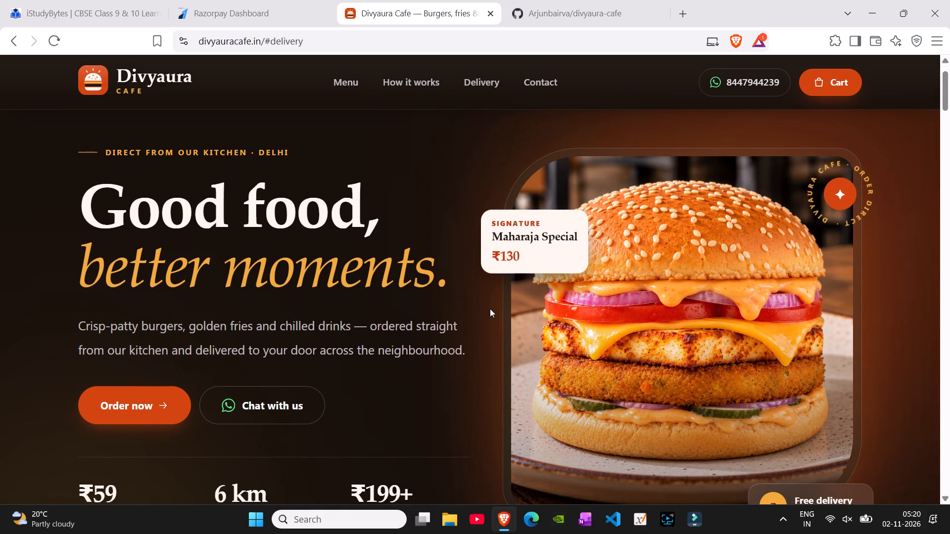
pyautogui.scroll(-4, 490, 309)
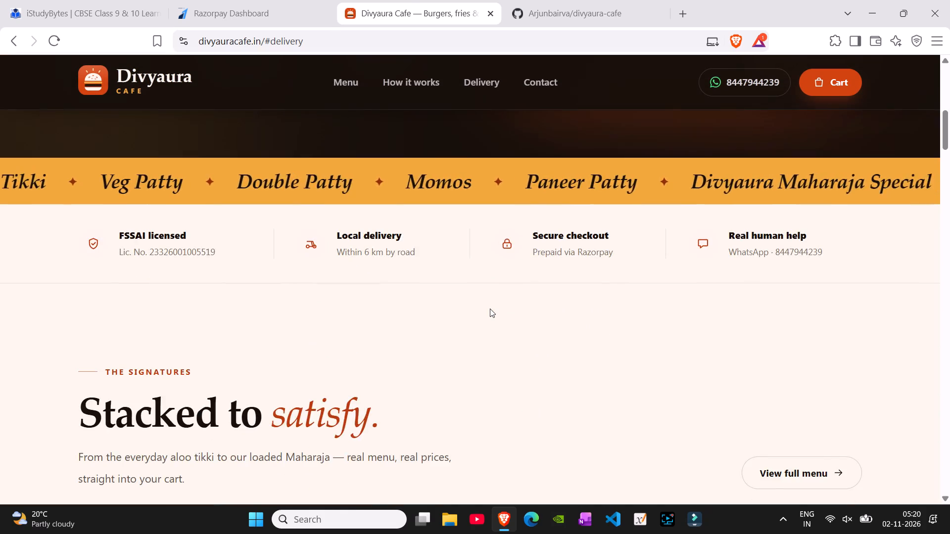
pyautogui.scroll(-1, 490, 309)
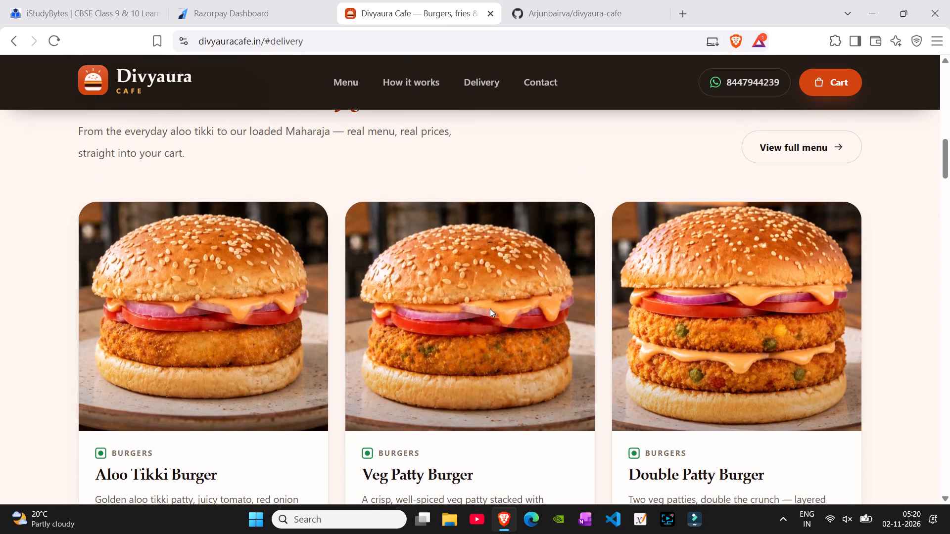
pyautogui.scroll(-1, 490, 309)
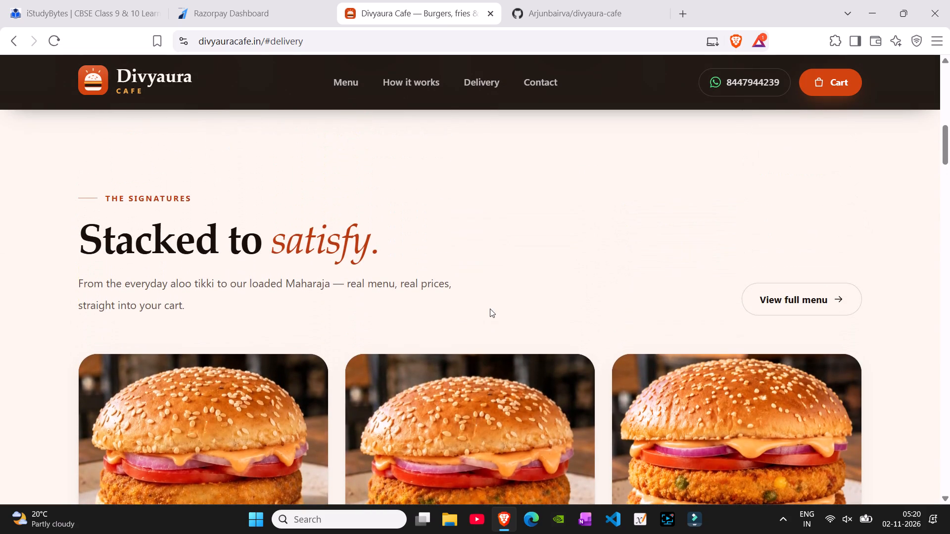
pyautogui.scroll(-1, 490, 309)
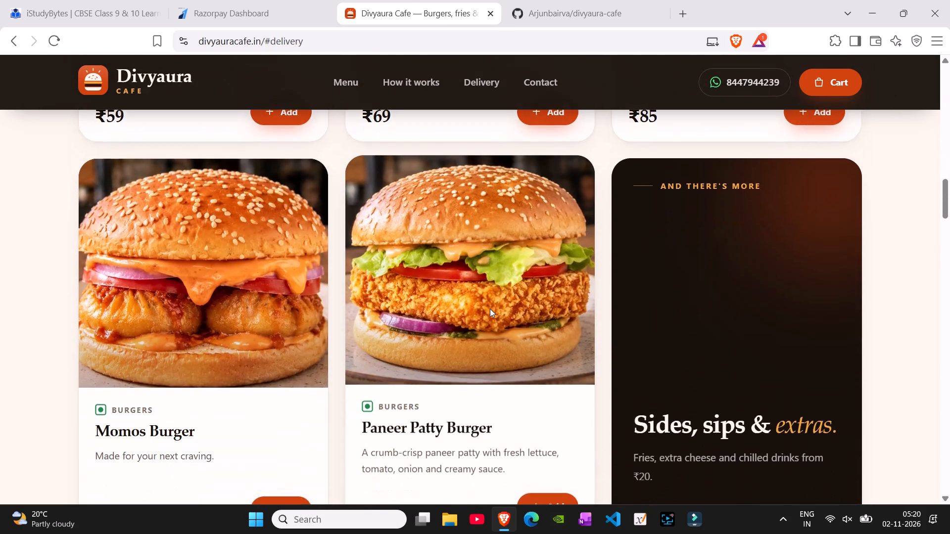
pyautogui.scroll(-1, 490, 309)
pyautogui.scroll(4, 490, 309)
pyautogui.scroll(-1, 490, 309)
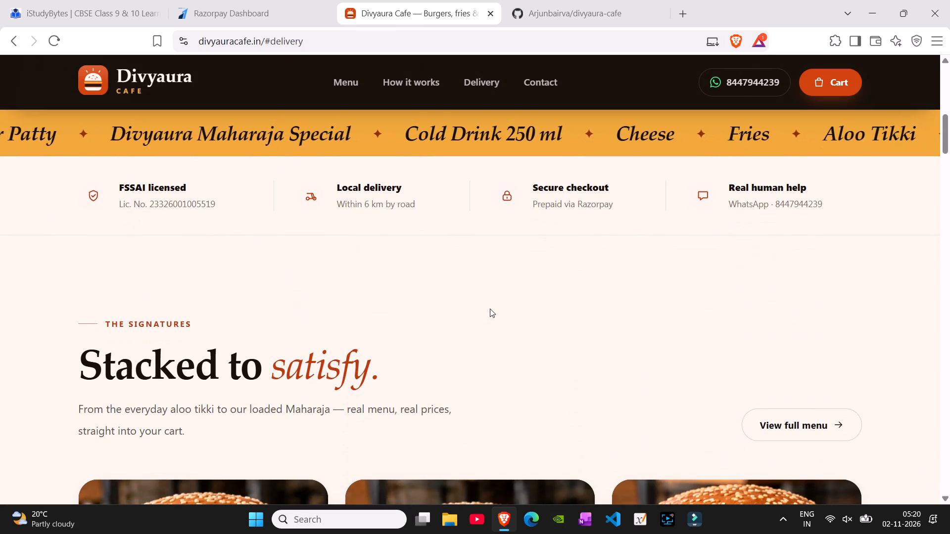
pyautogui.scroll(-2, 490, 309)
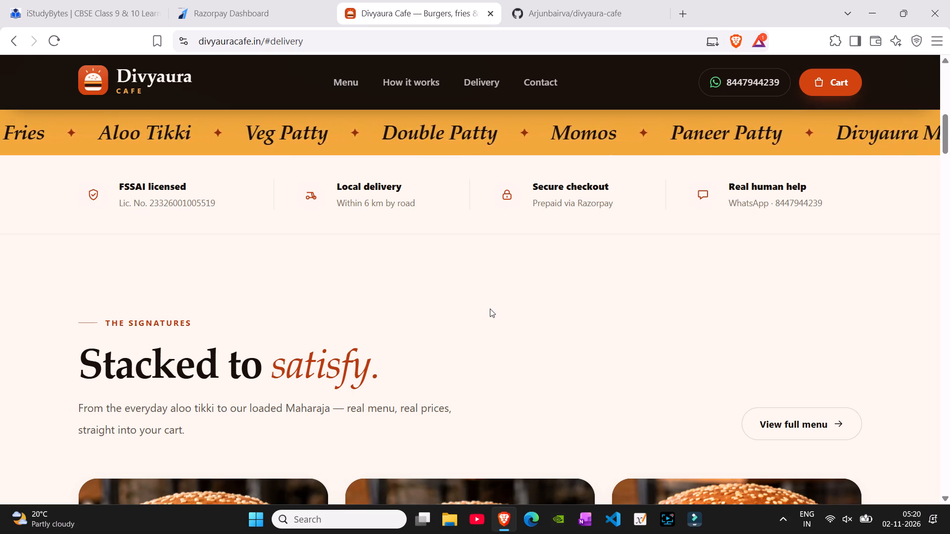
pyautogui.scroll(10, 490, 309)
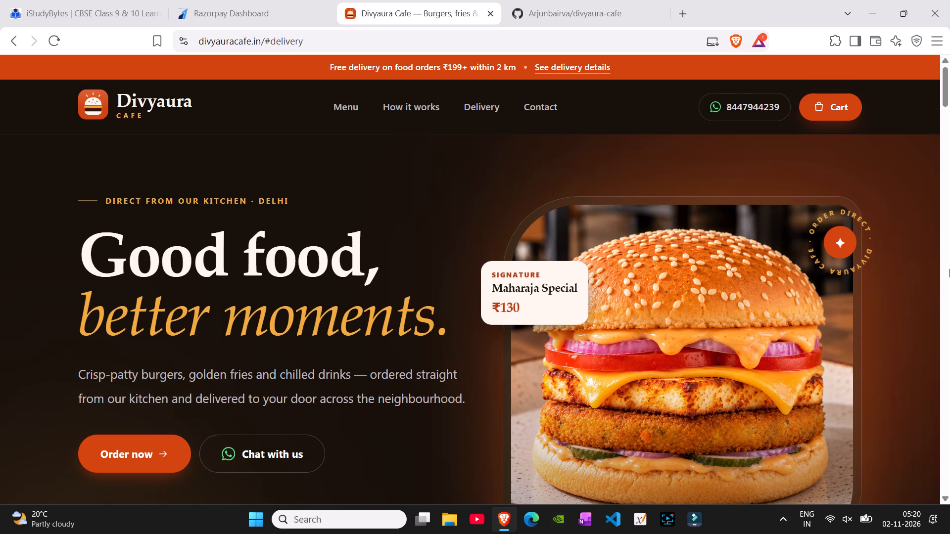
pyautogui.press('space')
pyautogui.scroll(9, 949, 269)
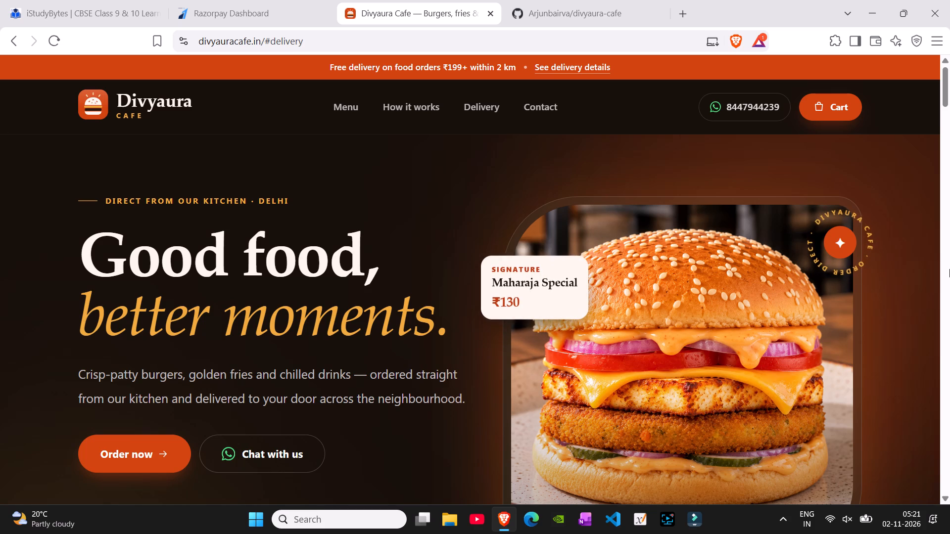
# Close the iStudyBytes browser tab.
pyautogui.click(158, 11)
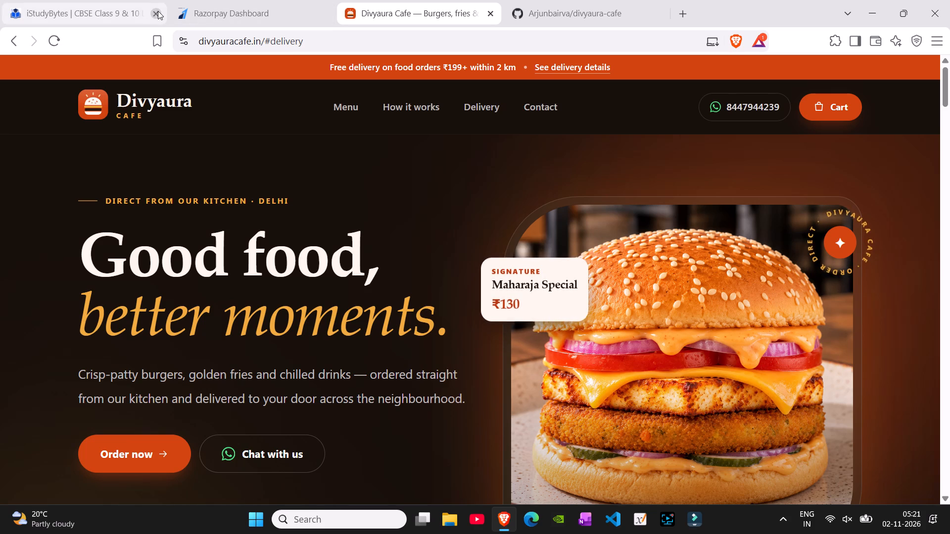